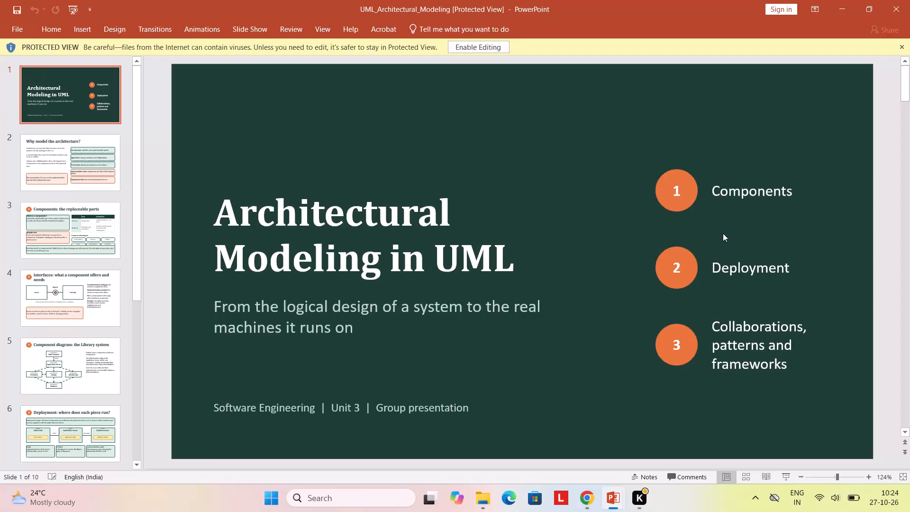
Look through all the slides of the UML presentation, from the title slide to the closing comparison table.
key("Down")
key("Up")
key("Up")
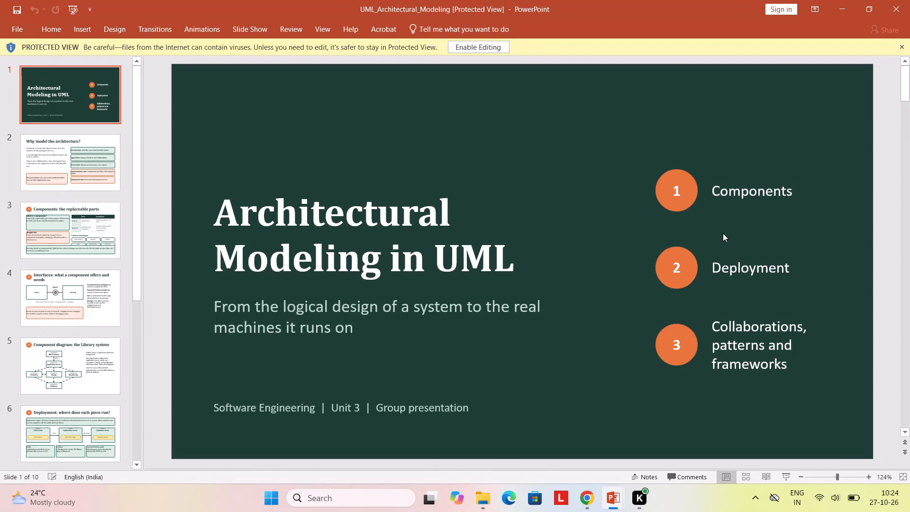
key("Up")
key("Down")
key("Down")
key("Down")
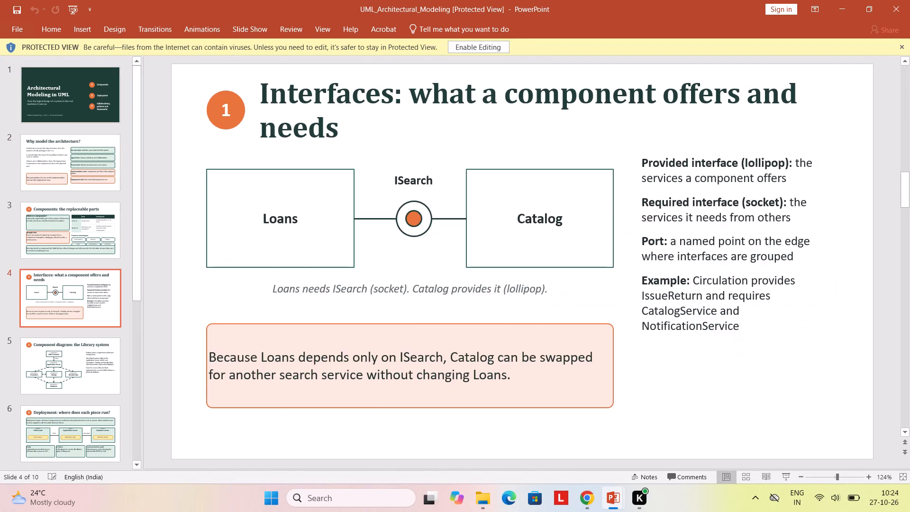
key("Down")
key("Down")
key("Down")
key("Down")
key("Down")
key("Down")
key("Down")
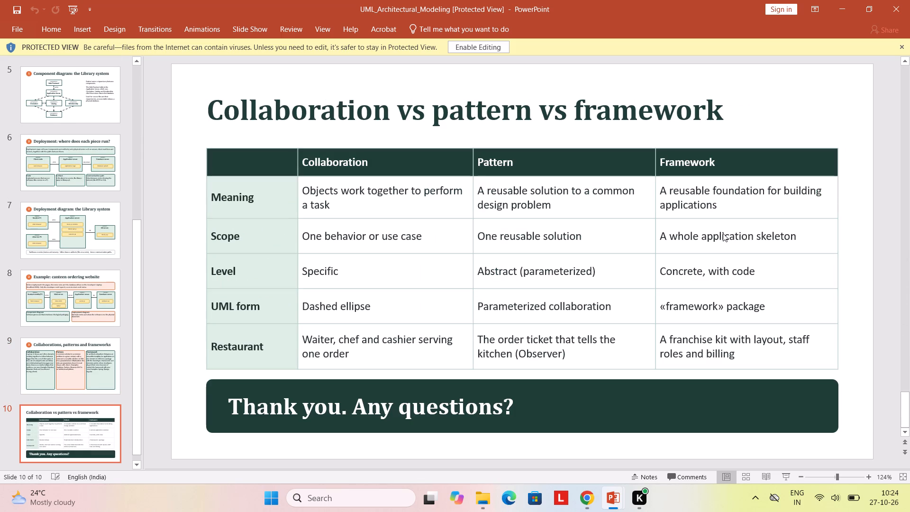
key("Down")
key("Down")
Enable editing of the protected presentation.
left_click(472, 45)
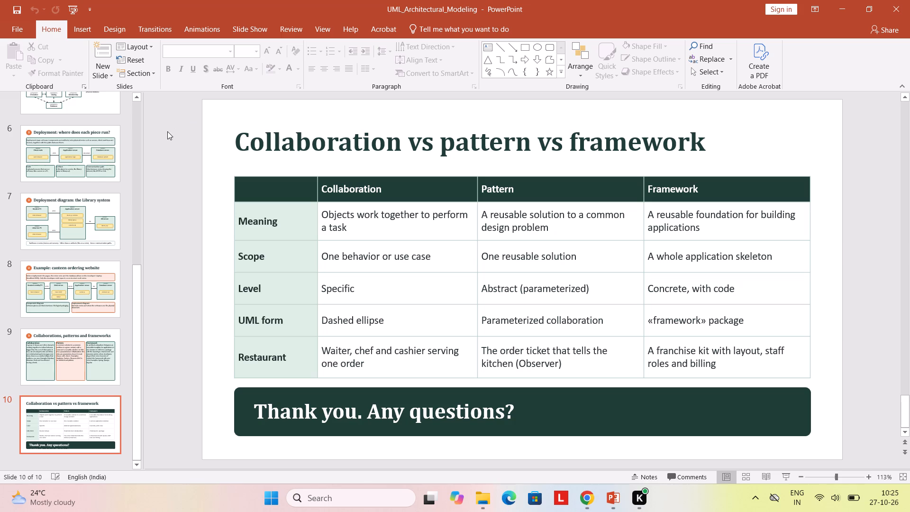
Add two new lines after the subtitle ending "machines it runs on" on the title slide.
scroll(46, 155, "up", 13)
left_click(57, 145)
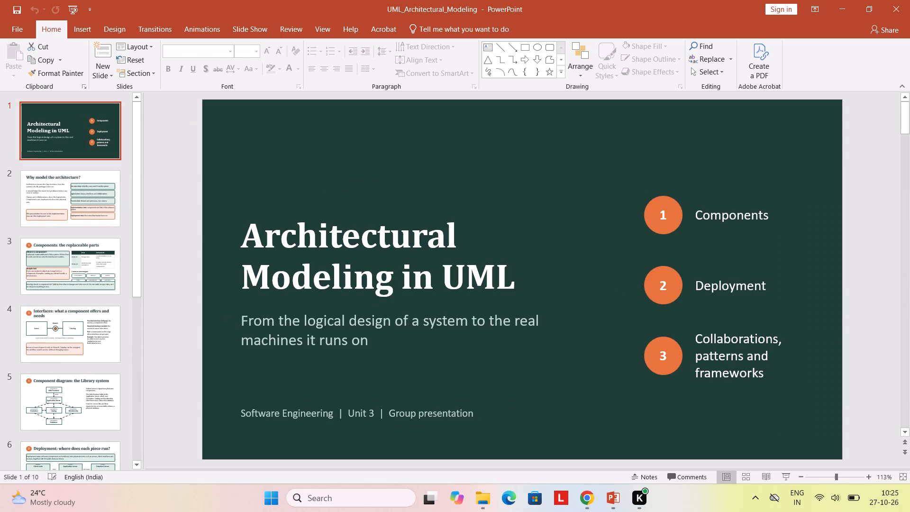
left_click(284, 356)
left_click(291, 363)
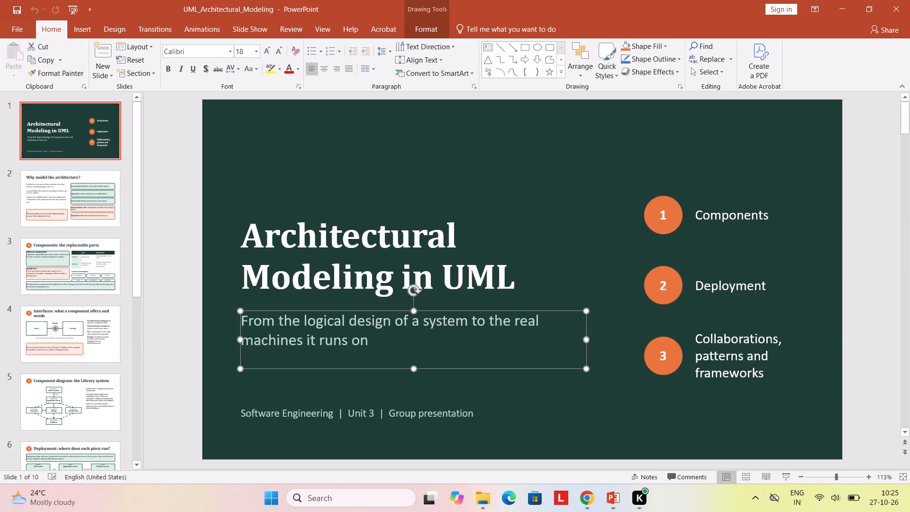
left_click(282, 377)
left_click(282, 377)
left_click(282, 377)
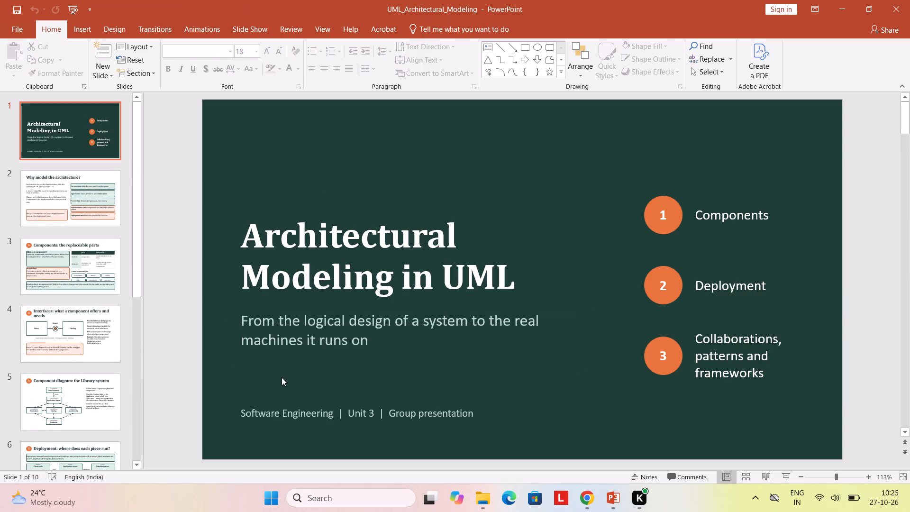
left_click(289, 359)
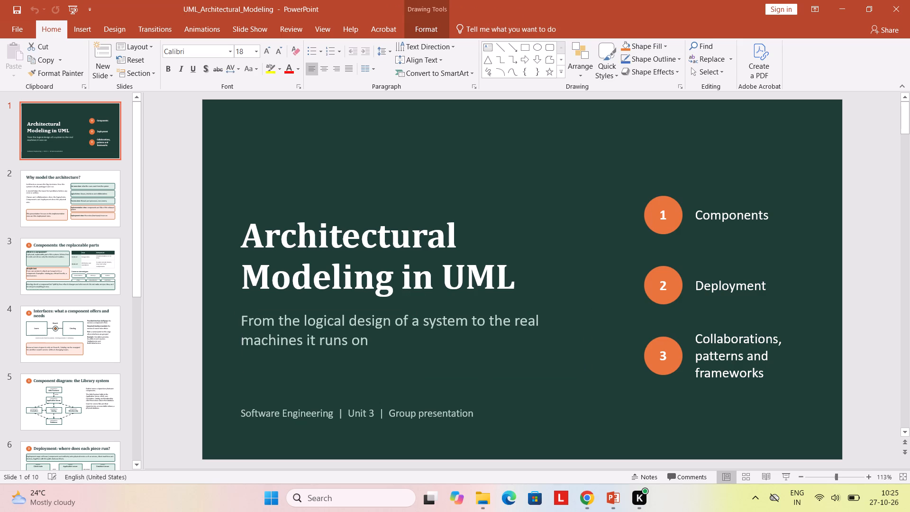
left_click(386, 339)
key("Return")
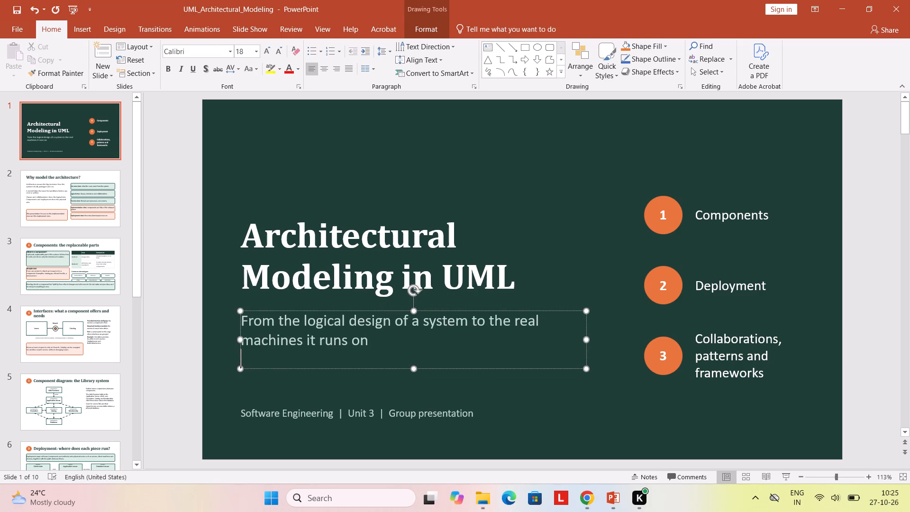
key("Return")
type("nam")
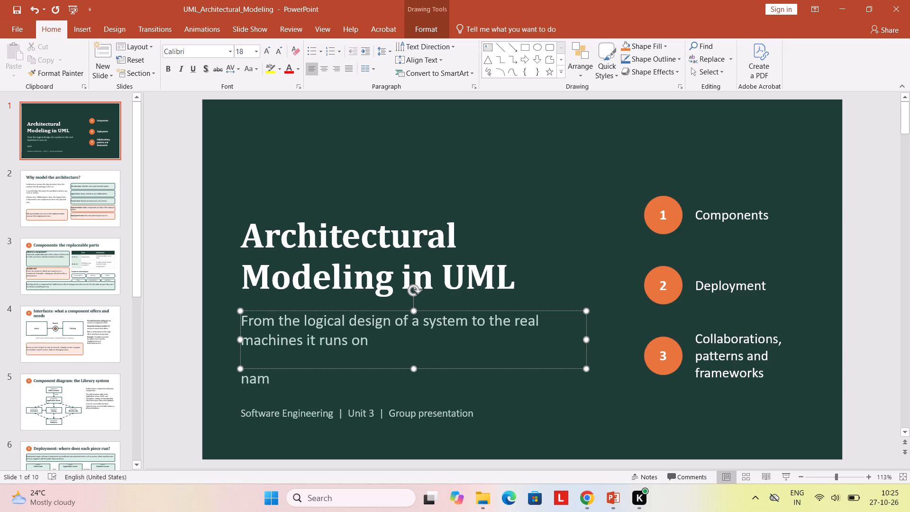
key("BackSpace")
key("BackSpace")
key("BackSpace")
Set the font size to 14 for the new empty line below the title slide's subtitle.
left_click(253, 55)
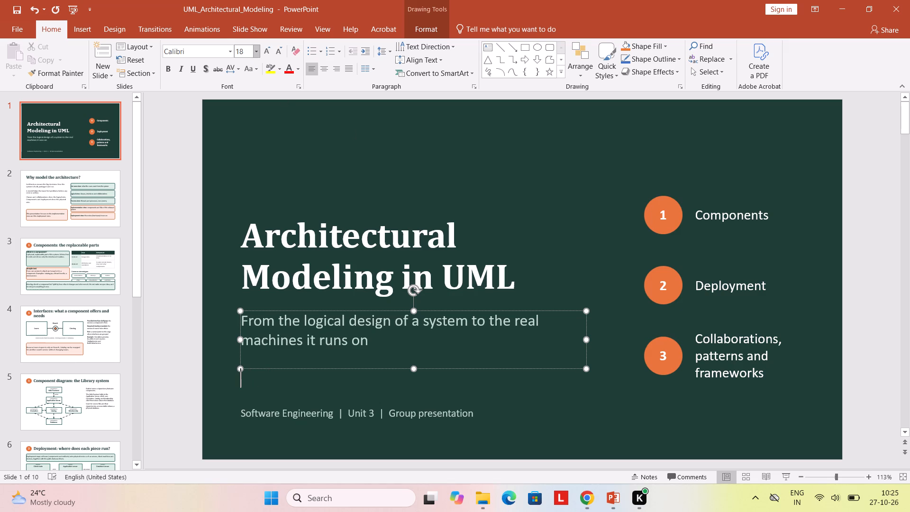
left_click(246, 49)
key("BackSpace")
type("14")
left_click(276, 382)
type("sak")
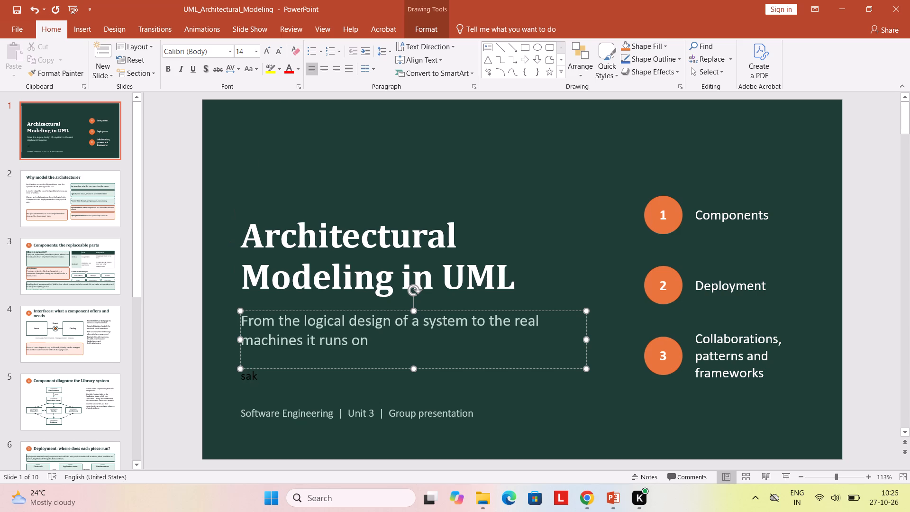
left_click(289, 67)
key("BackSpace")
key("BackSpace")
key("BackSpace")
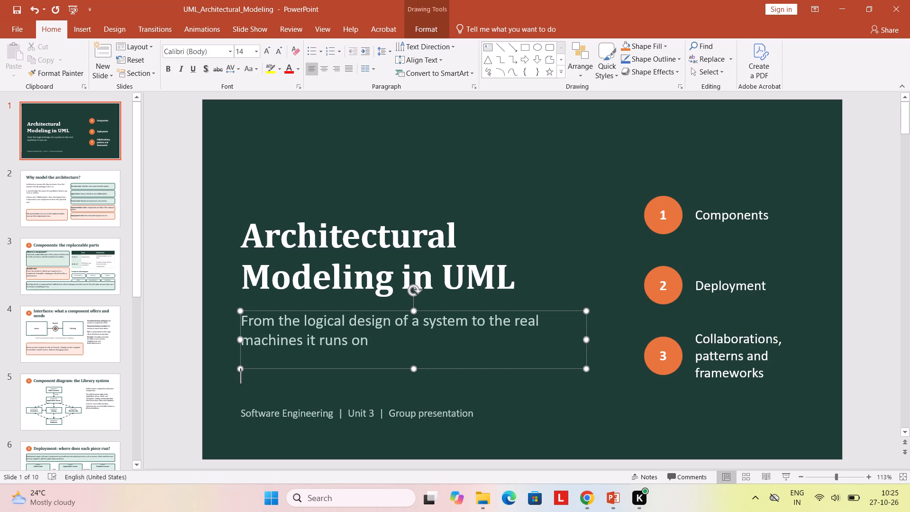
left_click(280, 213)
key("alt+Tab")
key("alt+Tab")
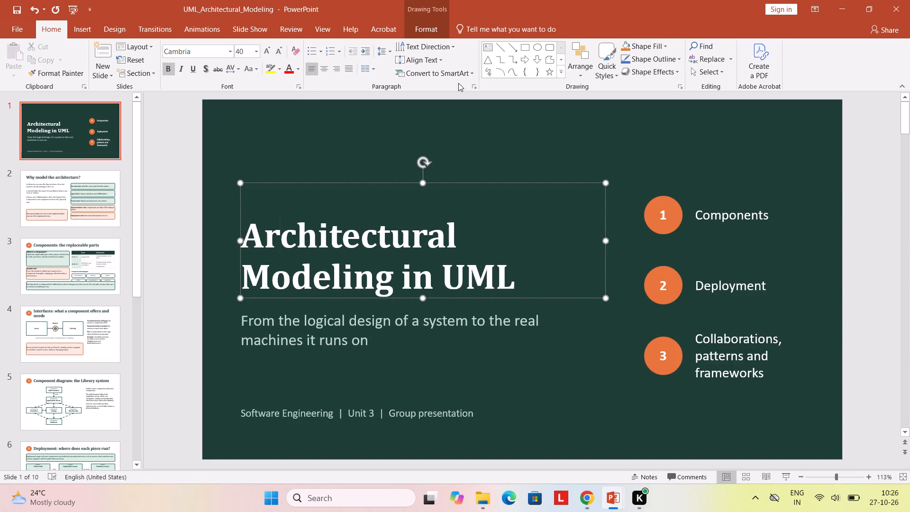
Close the UML_Architectural_Modeling presentation.
left_click(899, 4)
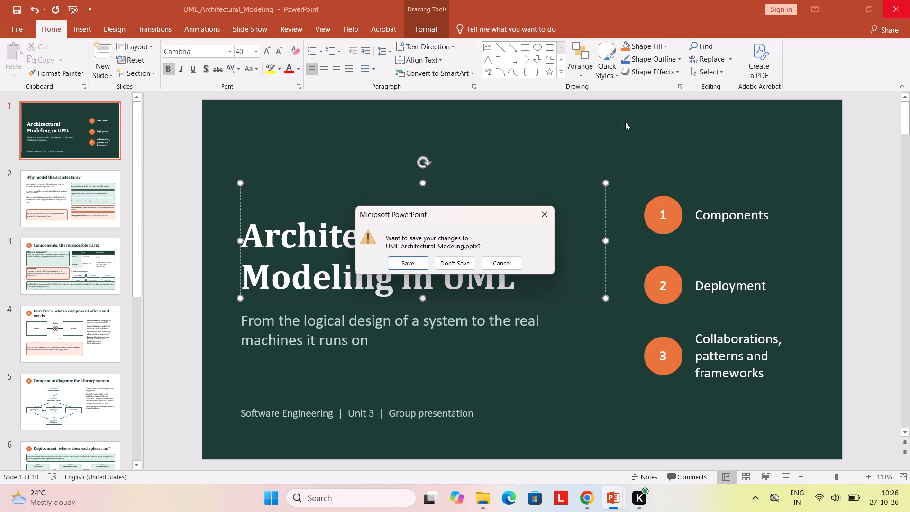
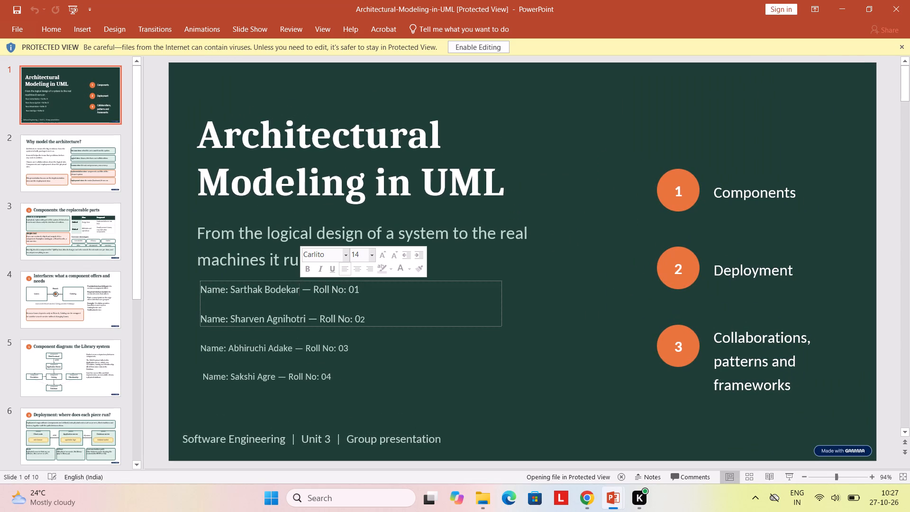
Enable editing of the protected Architectural-Modeling-in-UML presentation so the title slide's name lines can be changed.
key("BackSpace")
key("BackSpace")
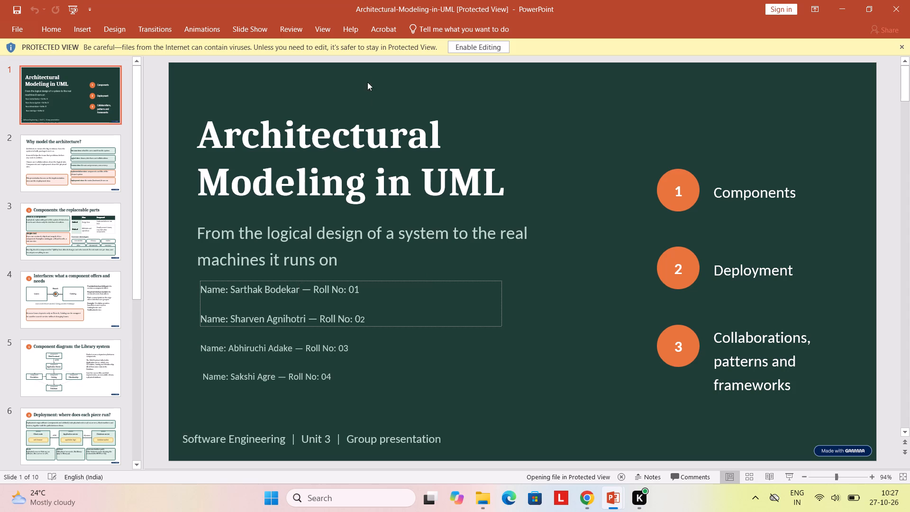
left_click(464, 43)
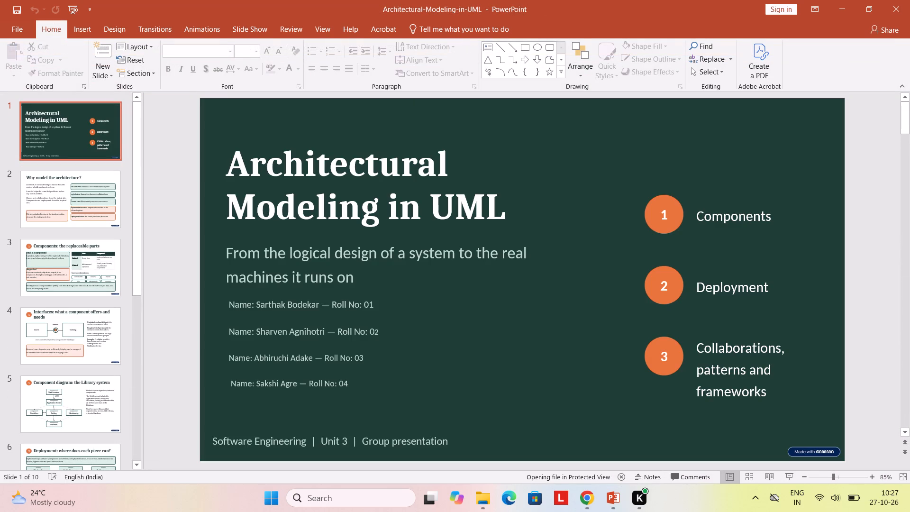
Replace the member's name in the first name line on the title slide with the new member's name.
left_click(319, 303)
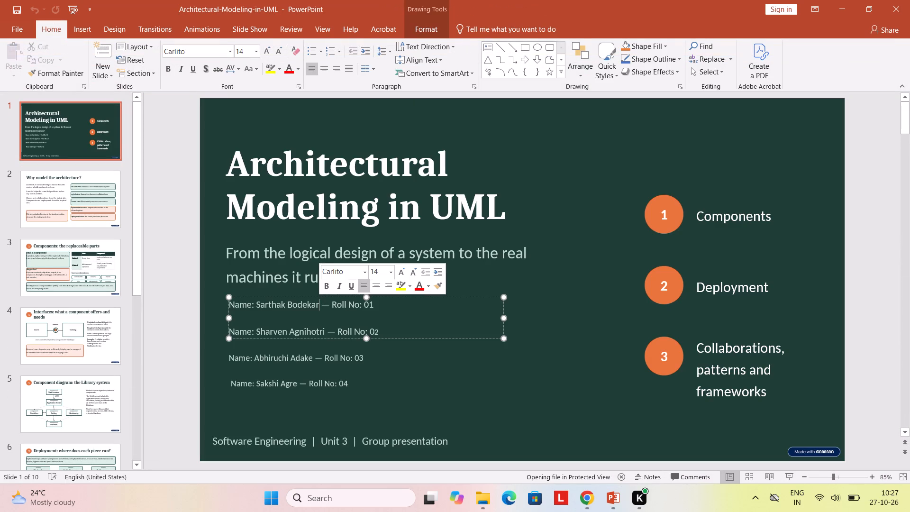
key("BackSpace")
key("BackSpace")
key("BackSpace")
key("BackSpace")
key("BackSpace")
key("BackSpace")
key("BackSpace")
key("BackSpace")
key("BackSpace")
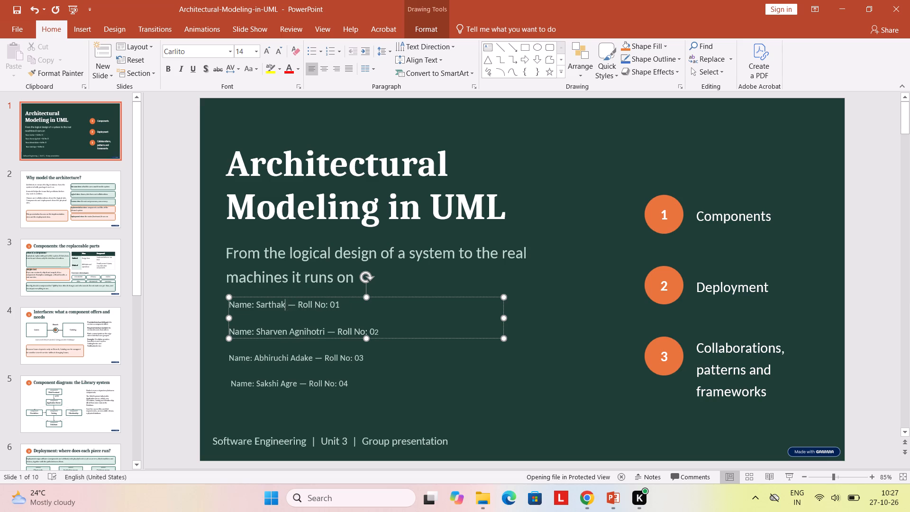
key("BackSpace")
key("BackSpace")
key("BackSpace")
key("BackSpace")
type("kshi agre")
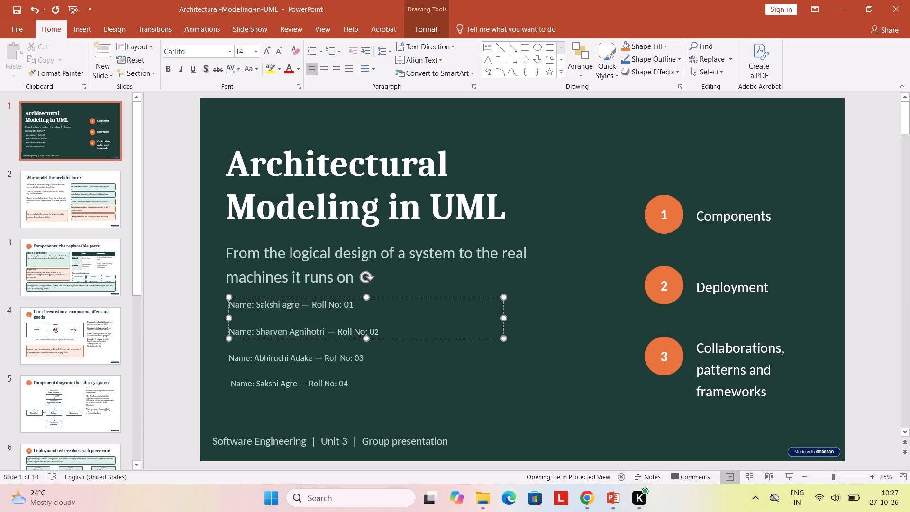
Set the roll number in the first name line to 04.
left_click(358, 309)
key("BackSpace")
key("BackSpace")
key("BackSpace")
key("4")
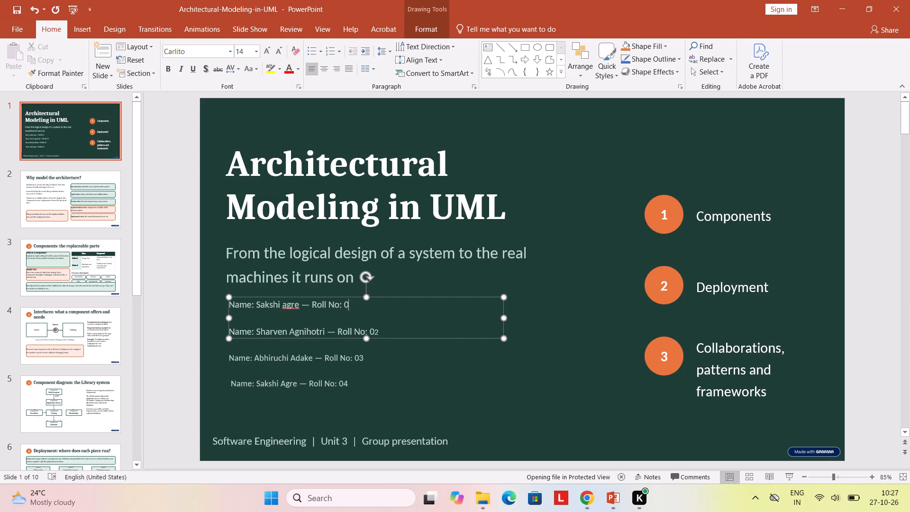
Replace the member's name in the second name line with the new member's name, capitalising the first name.
left_click(329, 331)
key("BackSpace")
key("BackSpace")
key("BackSpace")
key("BackSpace")
key("BackSpace")
key("BackSpace")
key("BackSpace")
key("BackSpace")
key("BackSpace")
key("BackSpace")
key("BackSpace")
key("BackSpace")
key("BackSpace")
key("BackSpace")
key("BackSpace")
key("BackSpace")
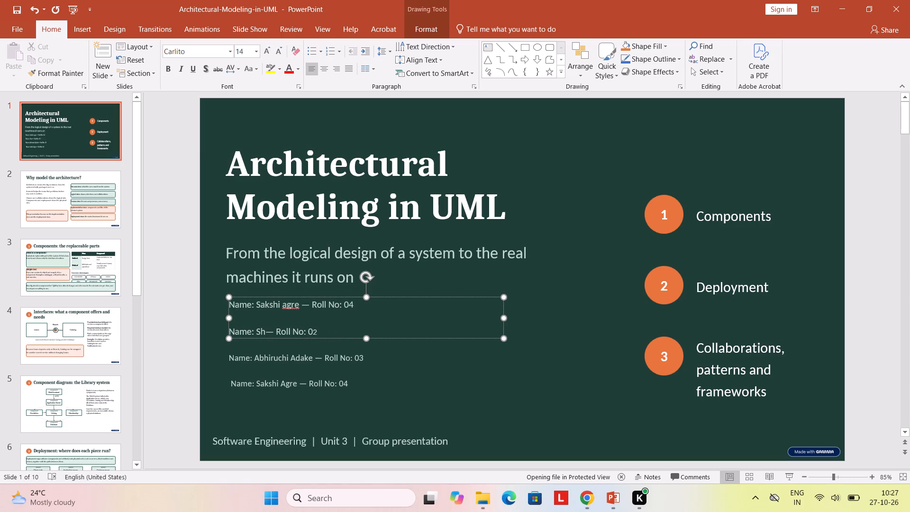
key("BackSpace")
key("BackSpace")
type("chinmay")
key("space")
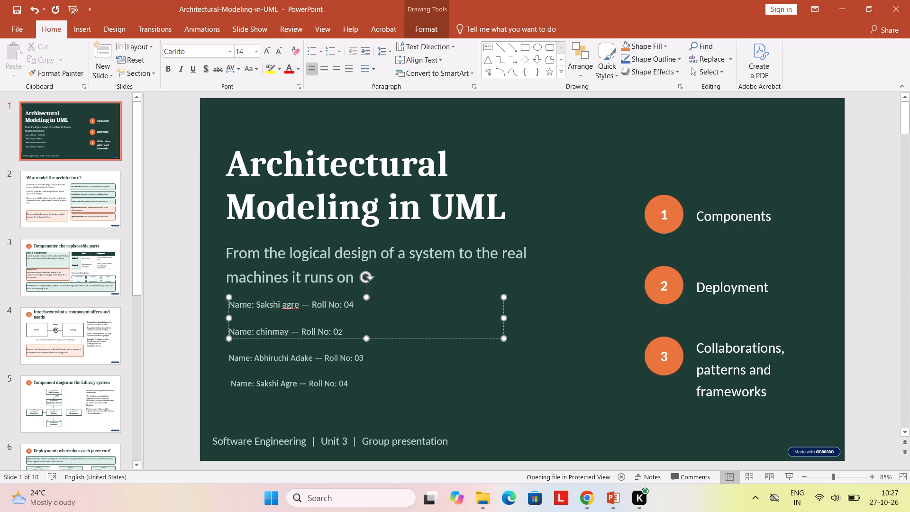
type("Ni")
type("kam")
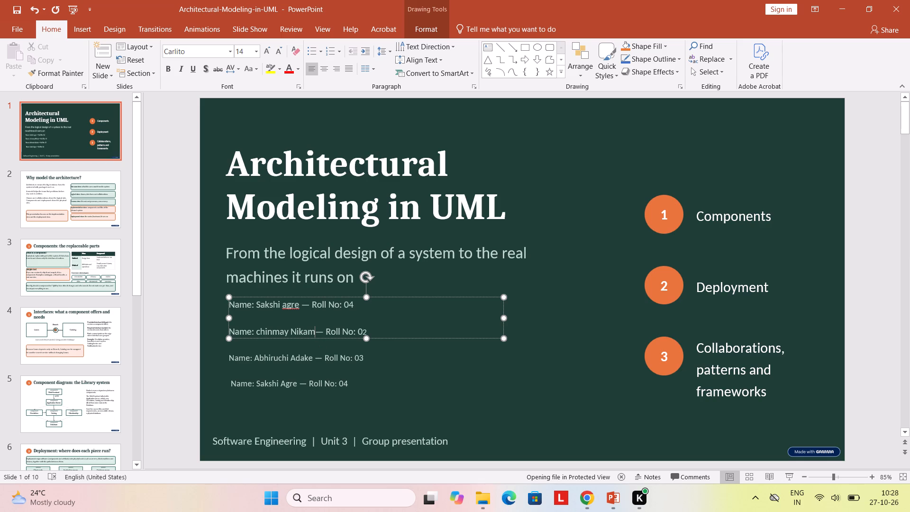
left_click(260, 333)
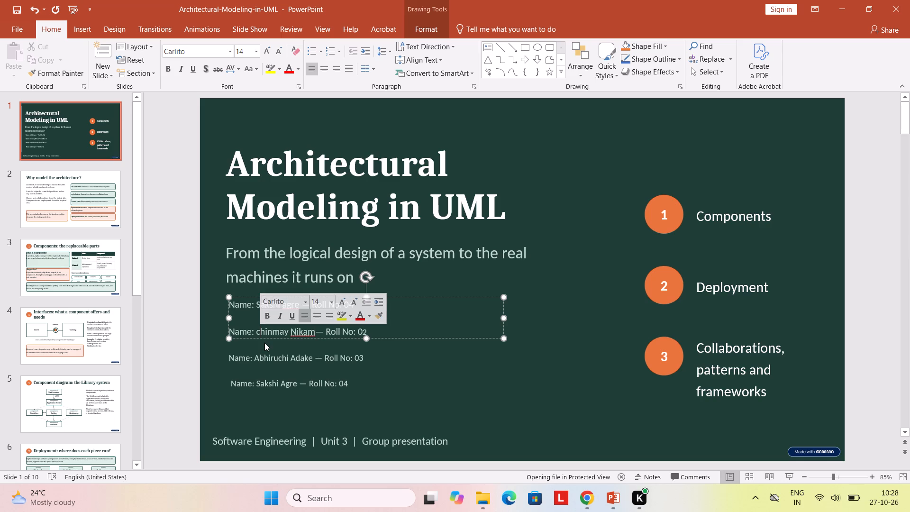
key("BackSpace")
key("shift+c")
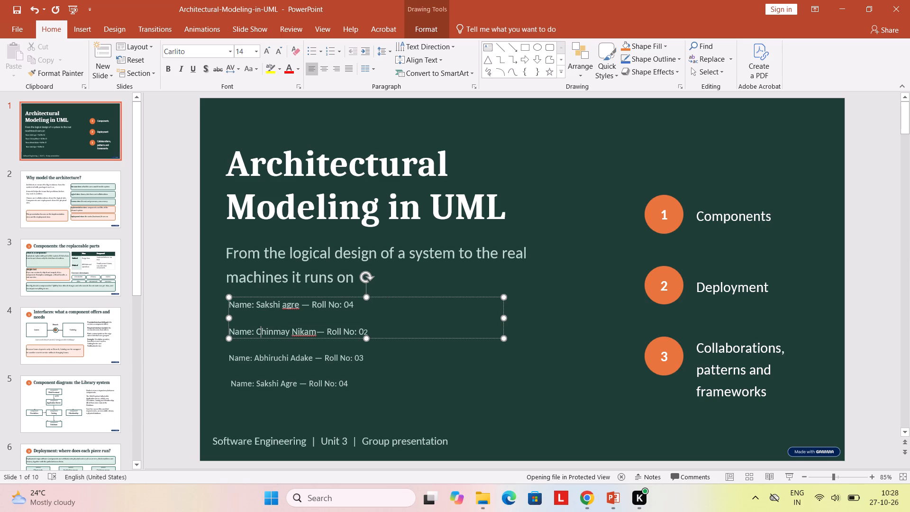
Capitalise the first letter of the surname in the first name line.
left_click(286, 305)
key("BackSpace")
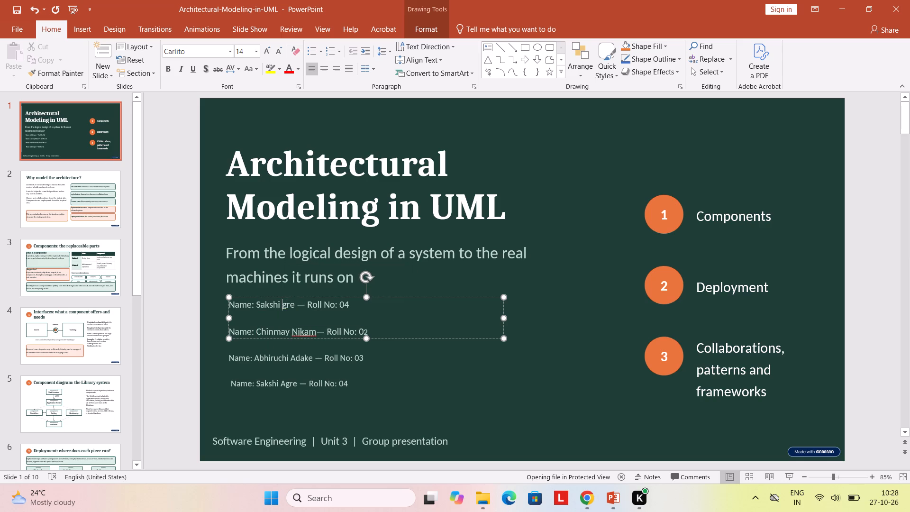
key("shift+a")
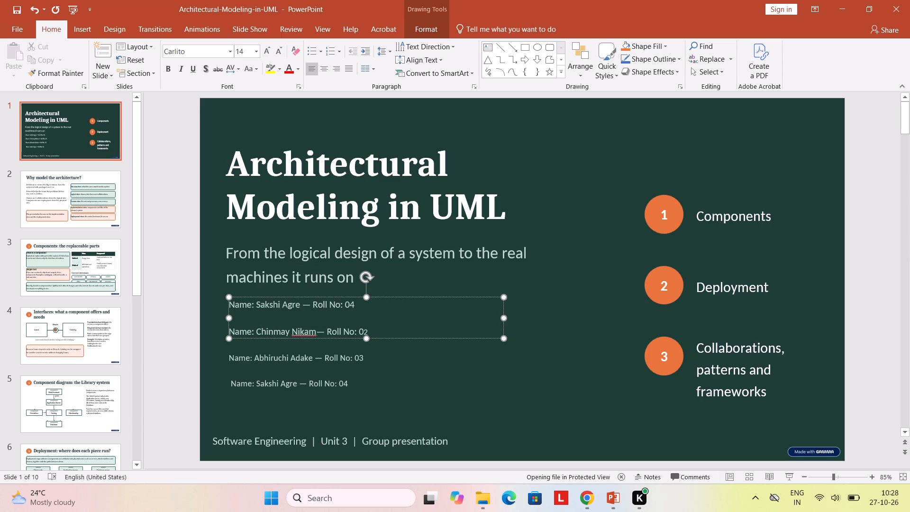
Insert a space between the surname and the dash in the second name line.
left_click(317, 331)
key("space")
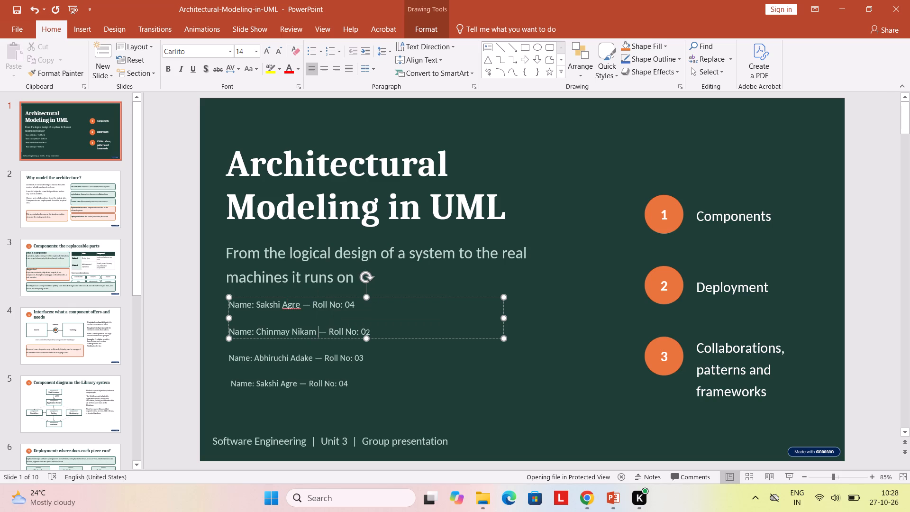
Set the roll number in the second name line to 62.
left_click(371, 334)
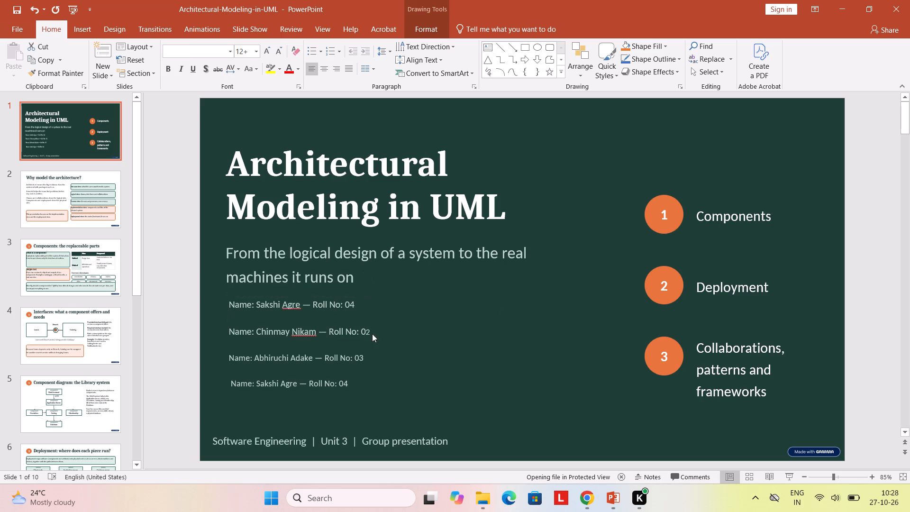
left_click(380, 332)
left_click(380, 332)
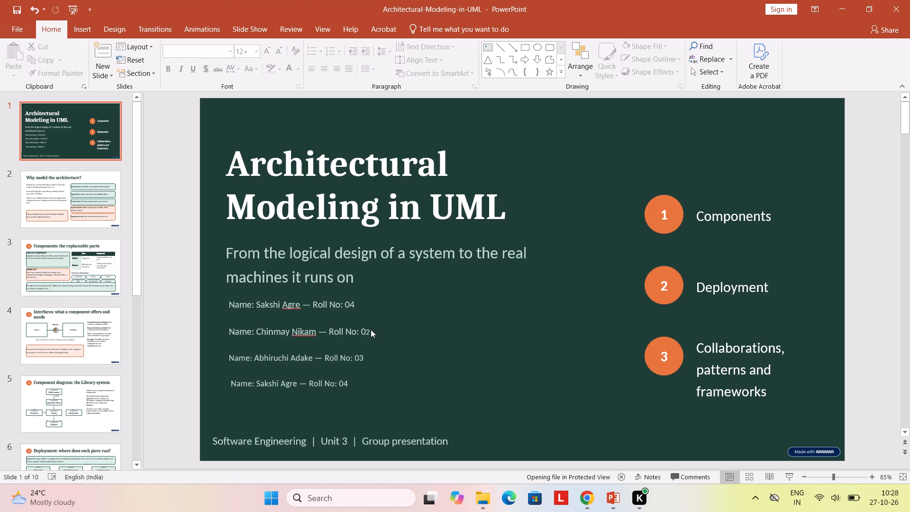
left_click(371, 329)
left_click(364, 329)
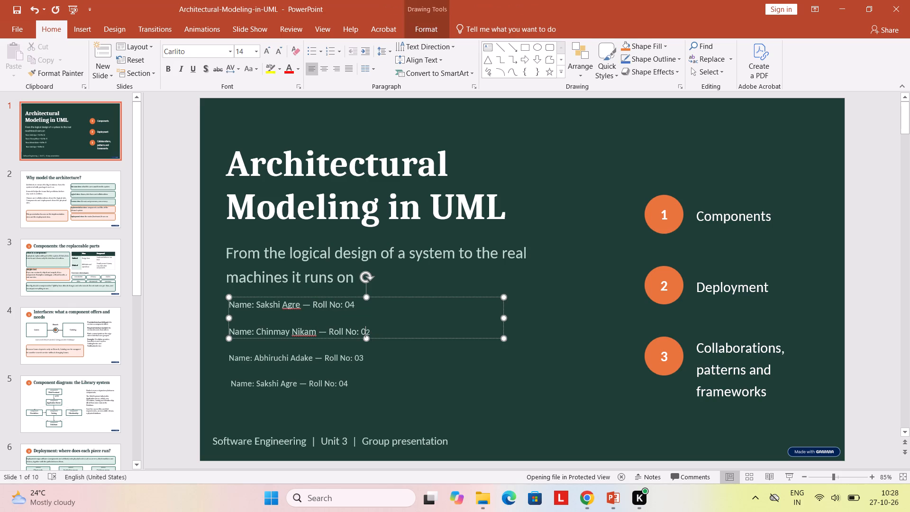
key("BackSpace")
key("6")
key("Down")
key("Down")
Replace the member's name in the third name line with the new member's name.
left_click(311, 357)
key("BackSpace")
key("BackSpace")
key("BackSpace")
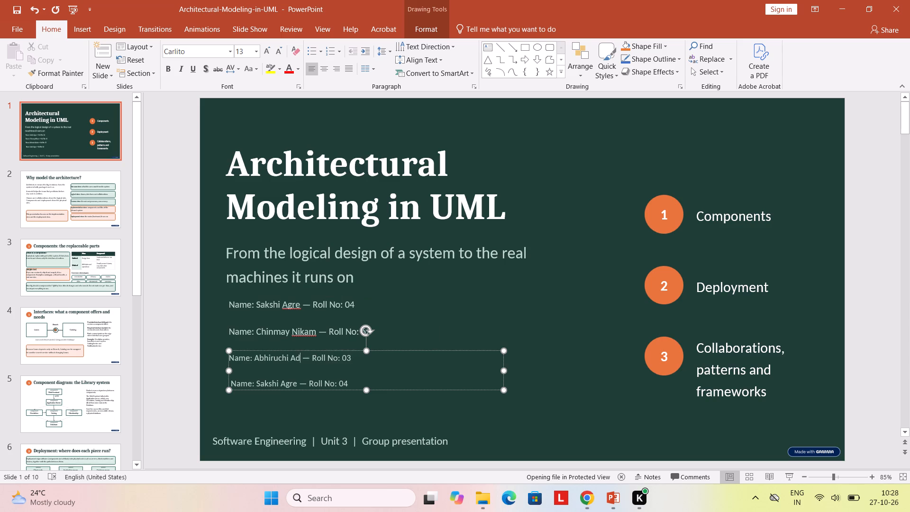
key("BackSpace")
key("BackSpace")
key("BackSpace")
key("BackSpace")
key("BackSpace")
key("BackSpace")
key("BackSpace")
key("BackSpace")
key("BackSpace")
key("BackSpace")
key("BackSpace")
key("BackSpace")
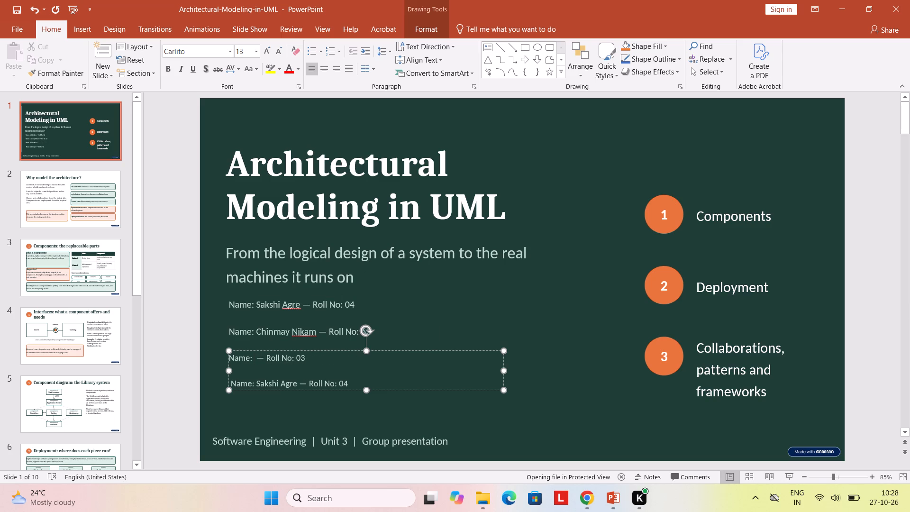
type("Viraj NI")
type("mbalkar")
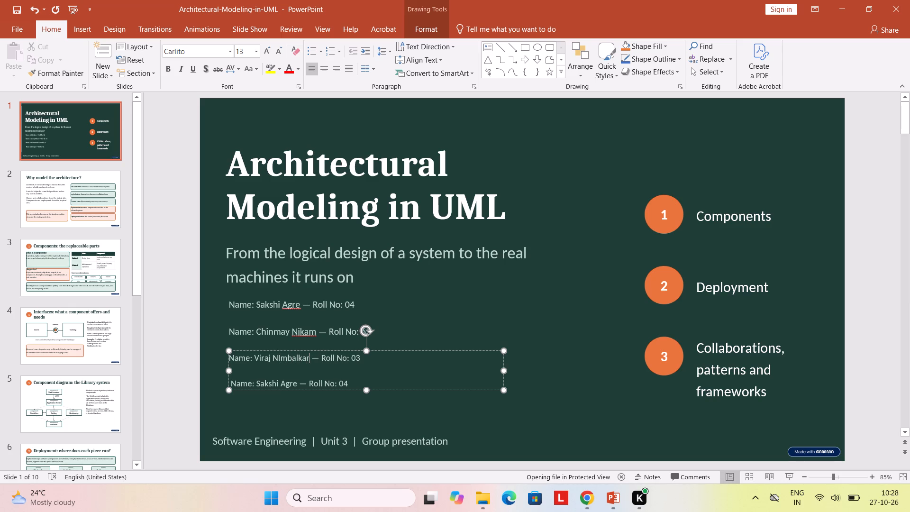
Set the roll number in the third name line to 63.
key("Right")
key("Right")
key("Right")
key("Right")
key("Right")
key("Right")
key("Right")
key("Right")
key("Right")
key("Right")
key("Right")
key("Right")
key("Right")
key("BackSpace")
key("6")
Replace the member's name in the fourth name line with the new member's name.
left_click(298, 384)
key("BackSpace")
key("BackSpace")
key("BackSpace")
key("BackSpace")
key("BackSpace")
key("BackSpace")
key("BackSpace")
key("BackSpace")
key("BackSpace")
key("BackSpace")
key("BackSpace")
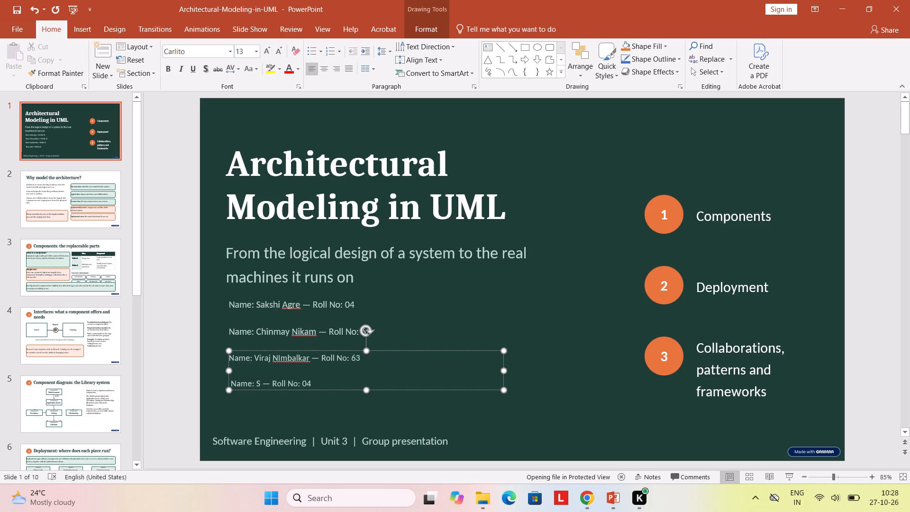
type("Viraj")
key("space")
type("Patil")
Set the roll number in the fourth name line to 68.
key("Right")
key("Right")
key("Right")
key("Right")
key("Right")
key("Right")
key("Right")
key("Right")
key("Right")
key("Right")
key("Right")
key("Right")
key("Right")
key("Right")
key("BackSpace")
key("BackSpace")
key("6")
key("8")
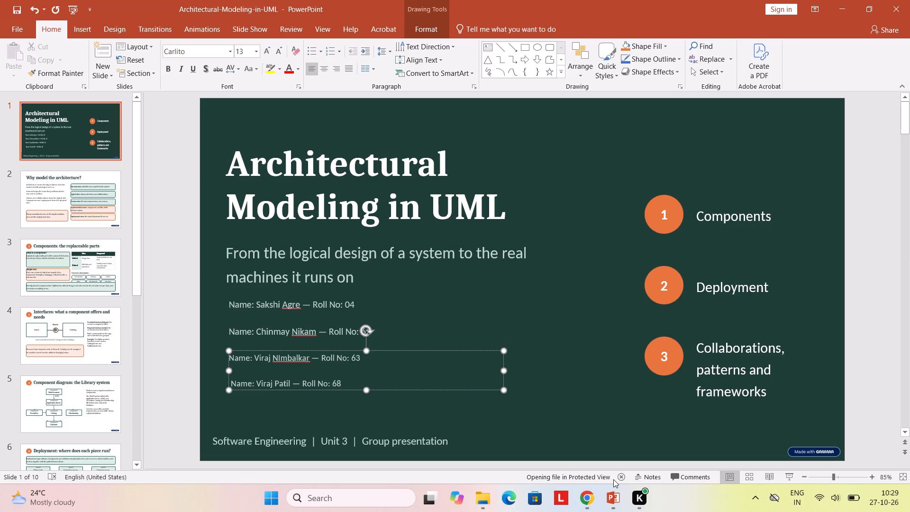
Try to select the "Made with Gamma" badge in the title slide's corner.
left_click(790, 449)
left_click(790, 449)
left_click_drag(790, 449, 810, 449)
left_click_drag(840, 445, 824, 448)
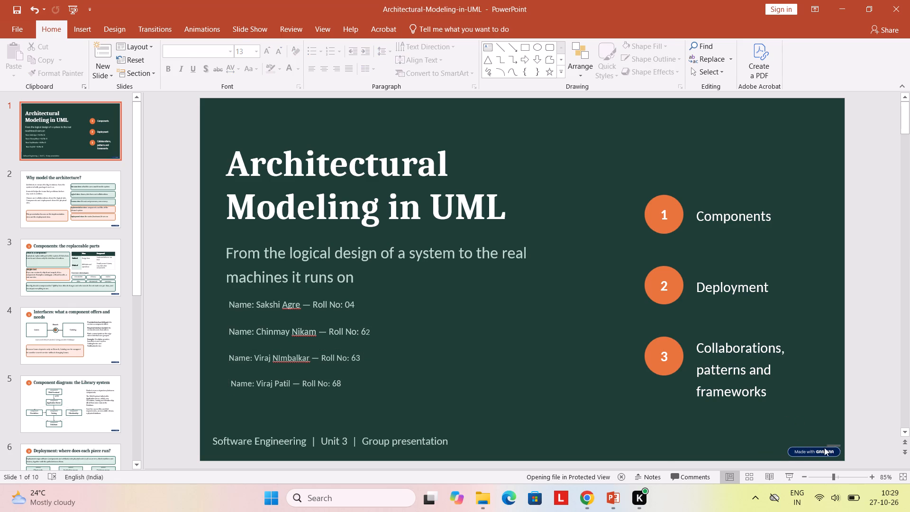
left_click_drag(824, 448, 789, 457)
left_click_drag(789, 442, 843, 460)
Review every slide of the presentation through the closing Thank You slide, and return to the title slide.
key("Down")
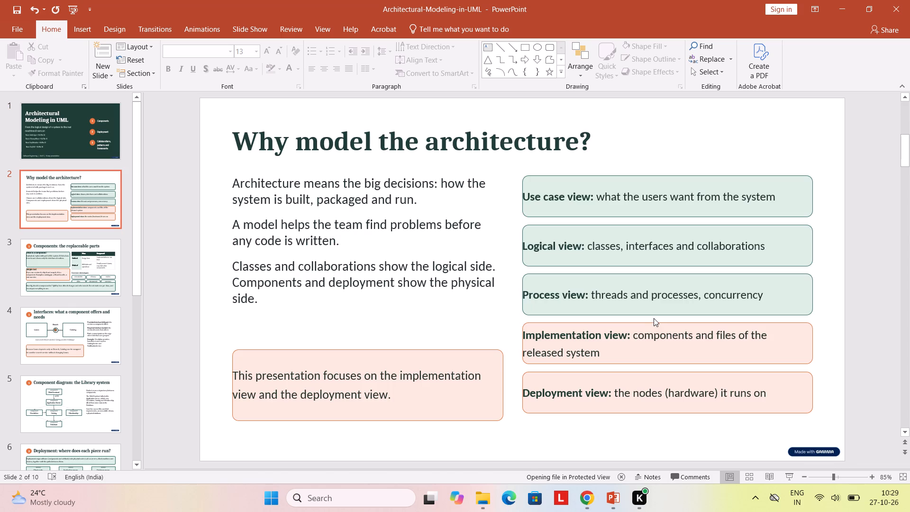
key("Down")
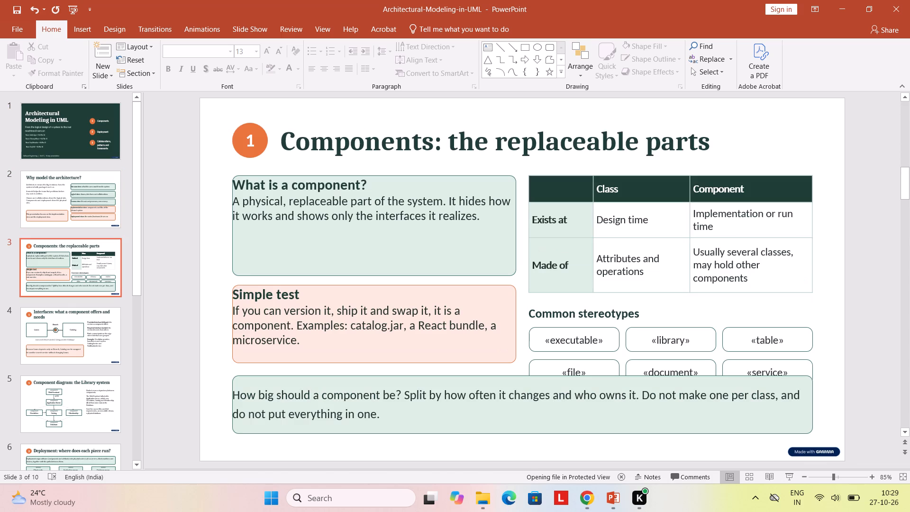
key("Down")
key("Down")
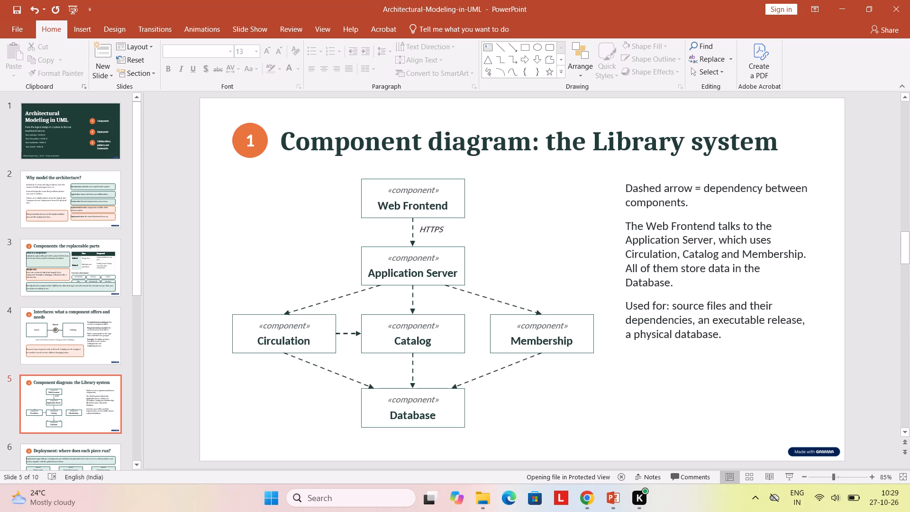
key("Down")
key("Down")
key("Down")
key("Down")
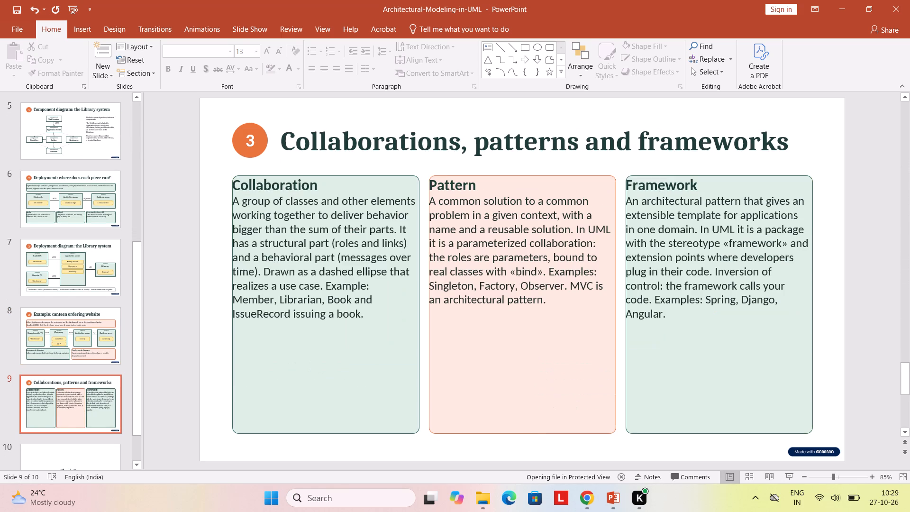
key("Down")
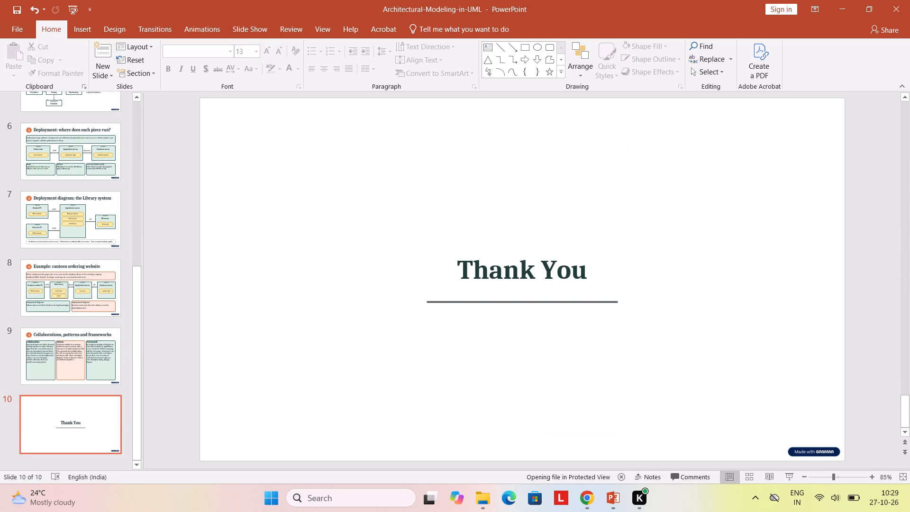
key("Up")
key("Up")
key("Up")
key("Up")
key("Up")
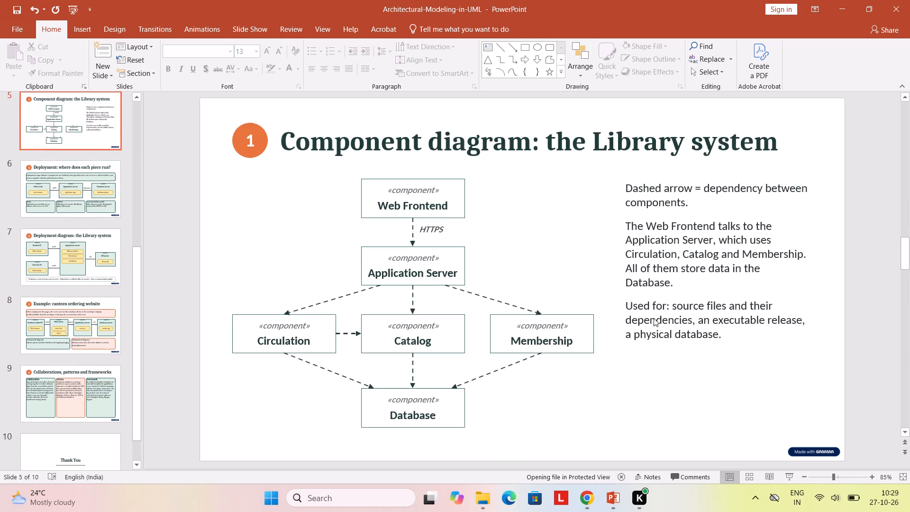
key("Up")
key("Up")
key("Up")
key("Up")
key("Up")
key("Up")
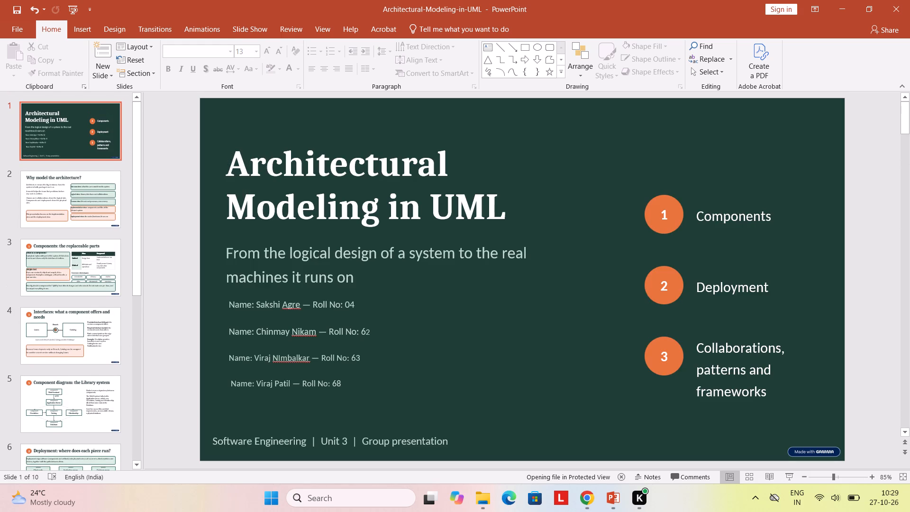
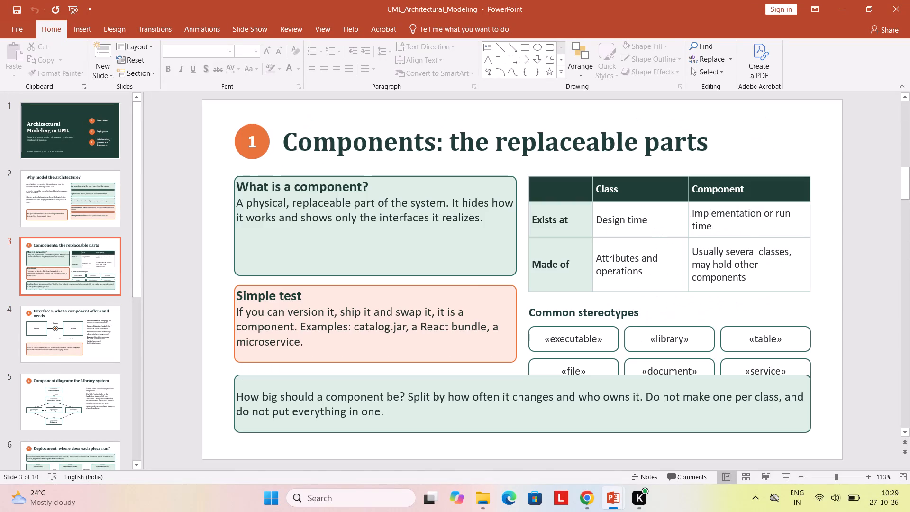
Review the slides from the Components slide to the canteen ordering example, and return to the Components slide.
key("Down")
key("Down")
key("Down")
key("Down")
key("Down")
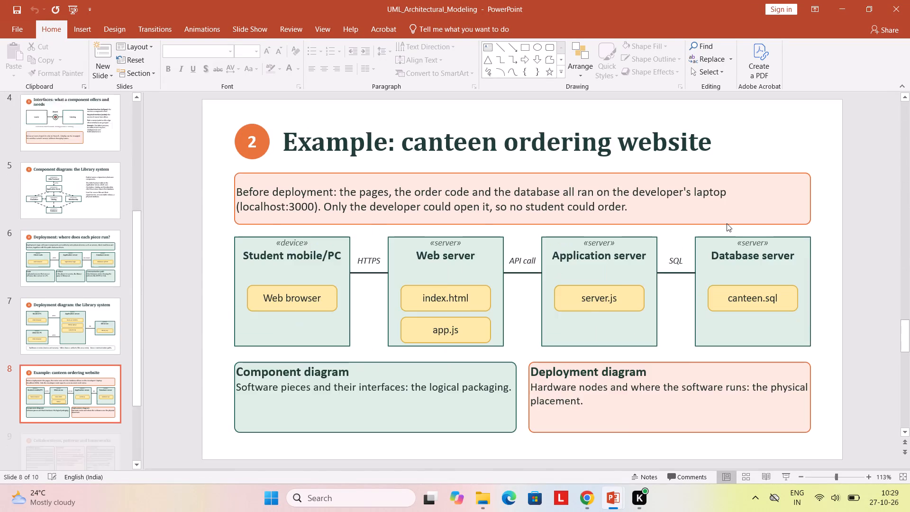
key("Down")
key("Up")
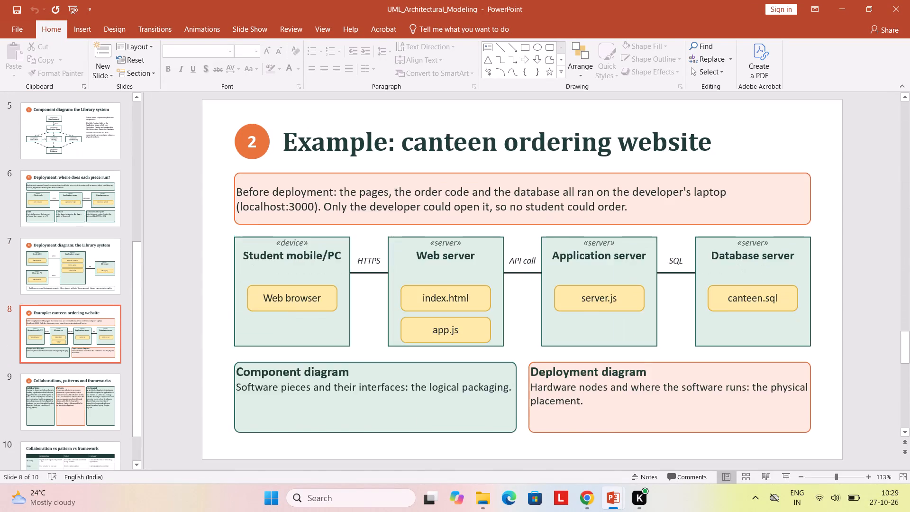
key("Up")
key("Down")
key("Up")
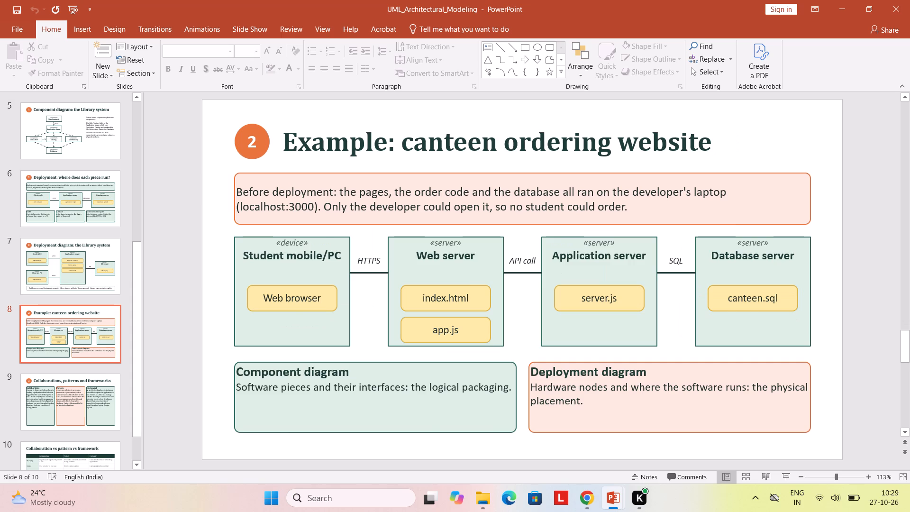
key("Up")
key("Up")
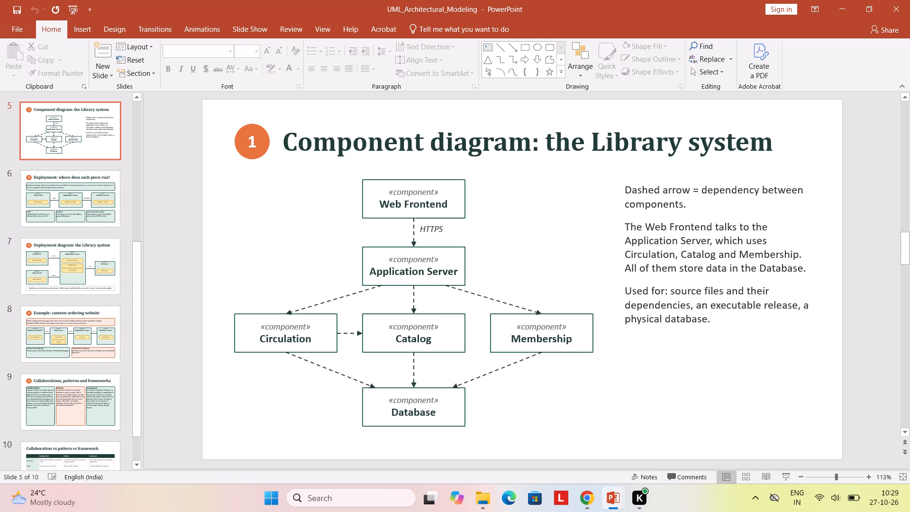
key("Up")
key("Up")
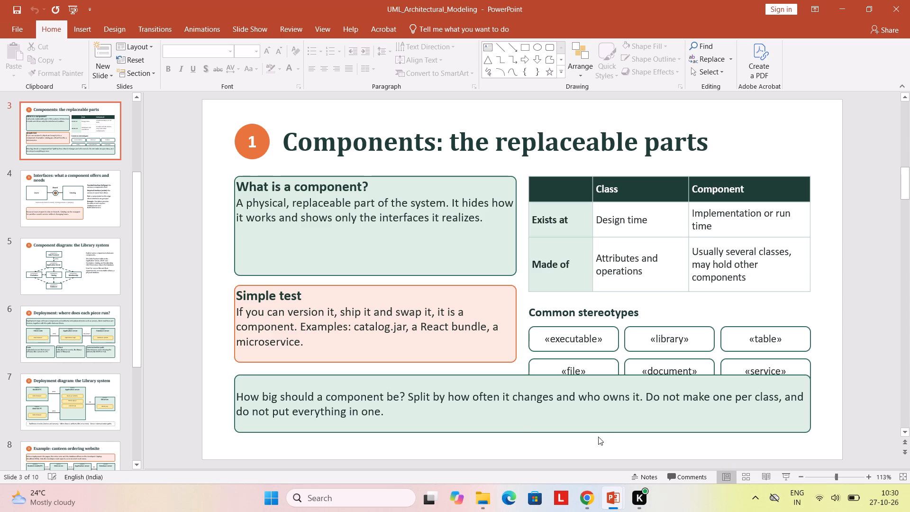
Move the "How big should a component be?" box down until it clears the second row of common stereotypes.
left_click(603, 420)
left_click_drag(603, 420, 597, 431)
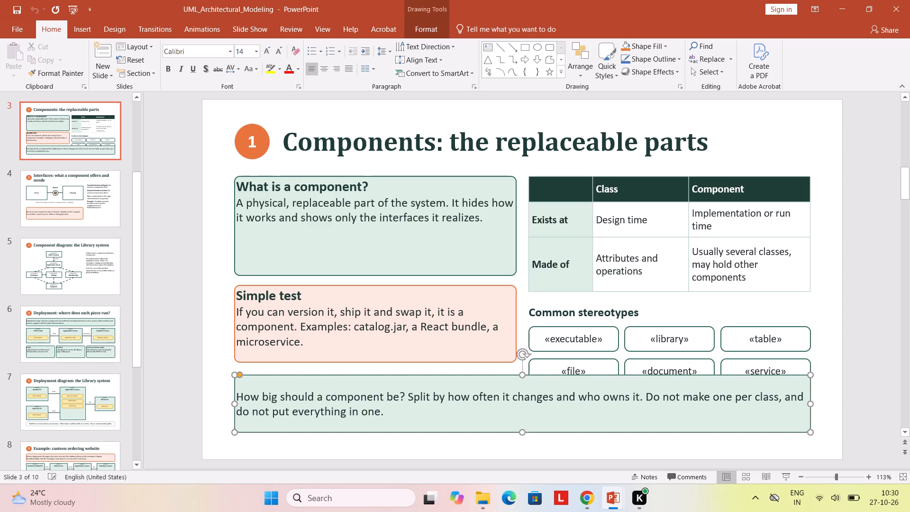
left_click_drag(597, 431, 588, 426)
left_click_drag(460, 376, 460, 388)
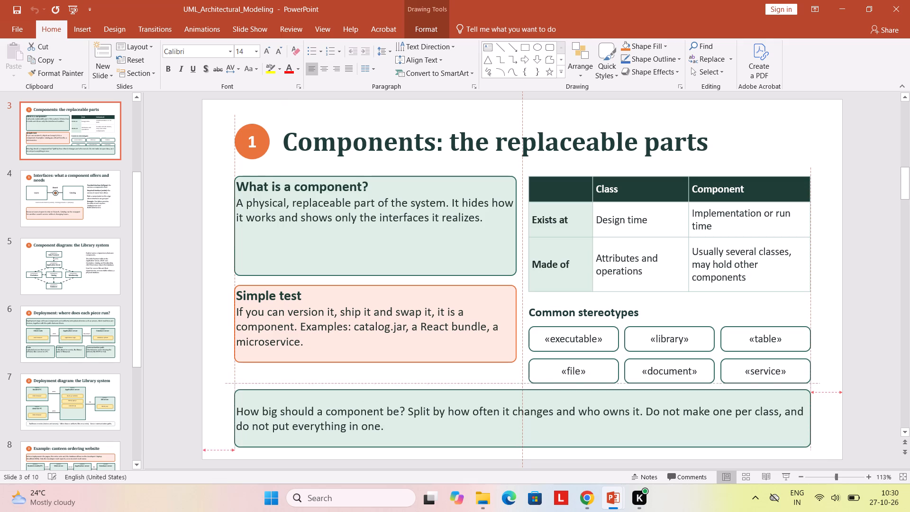
left_click_drag(460, 388, 460, 390)
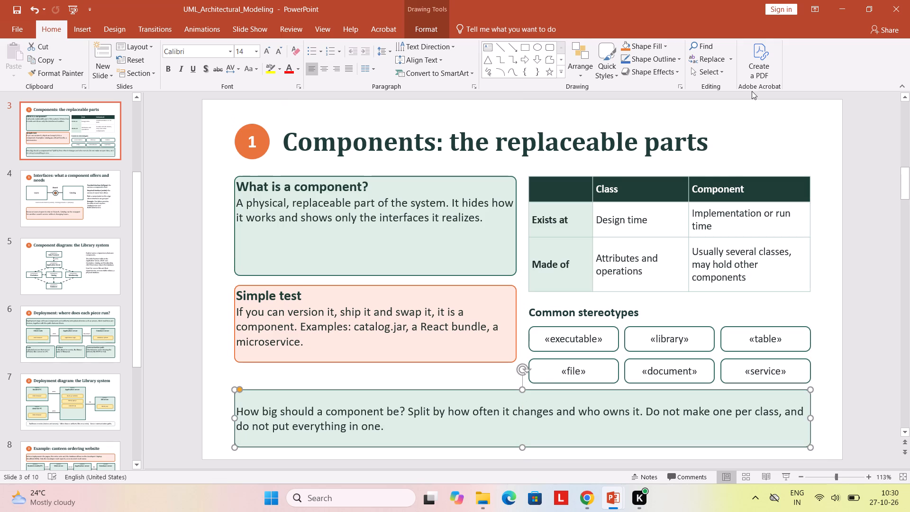
left_click(755, 117)
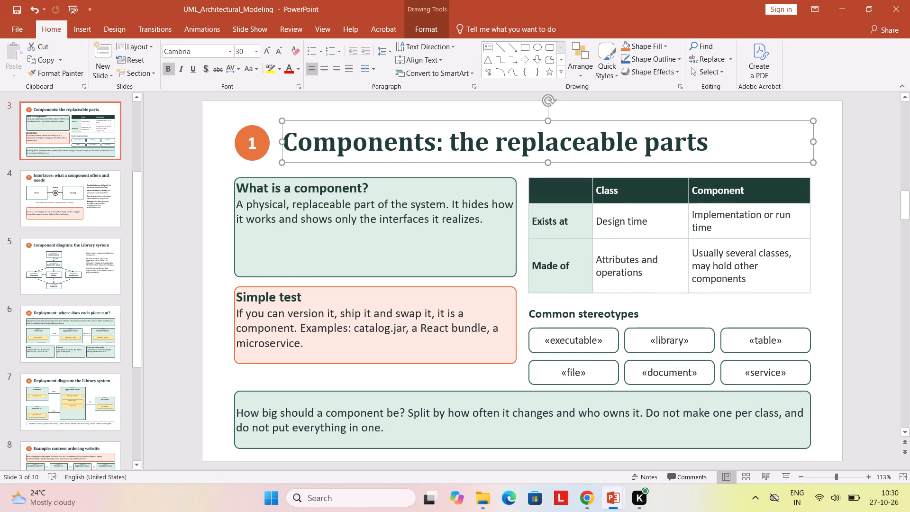
Nudge the "What is a component?" box slightly upward on the Components slide.
left_click(388, 252)
left_click_drag(388, 252, 373, 252)
left_click(373, 252)
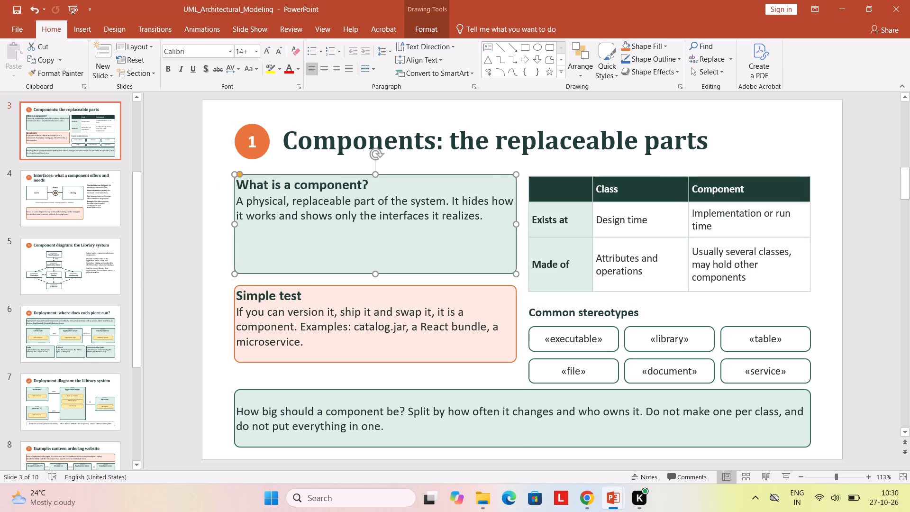
key("Down")
key("Down")
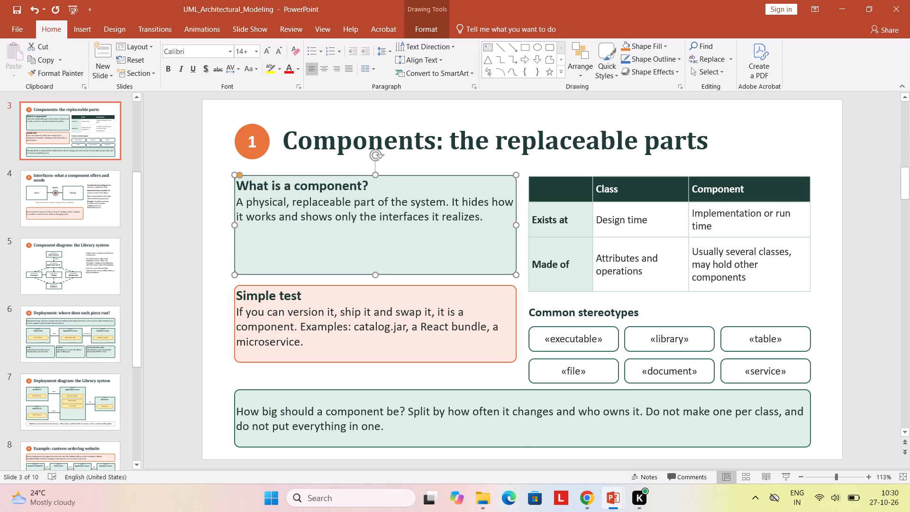
left_click(735, 137)
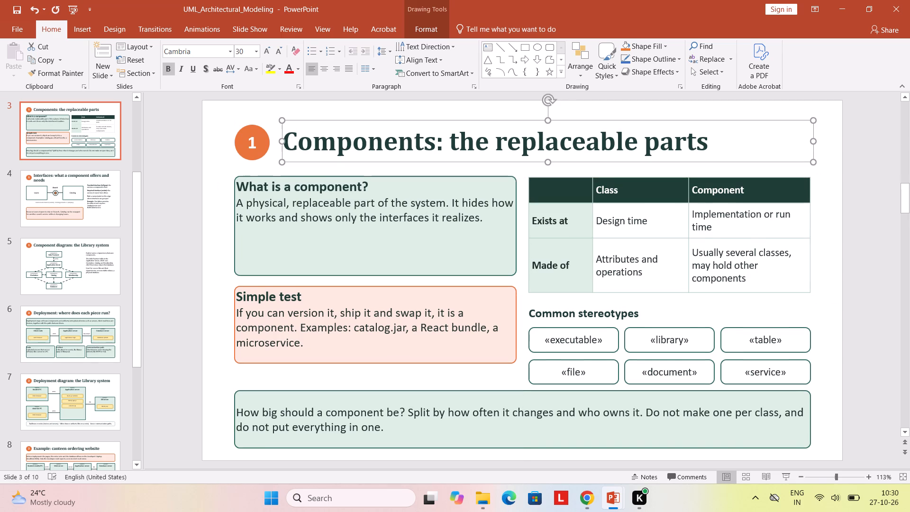
left_click(882, 159)
Review the layout of each following slide up to "Collaborations, patterns and frameworks".
key("Down")
key("Down")
key("Up")
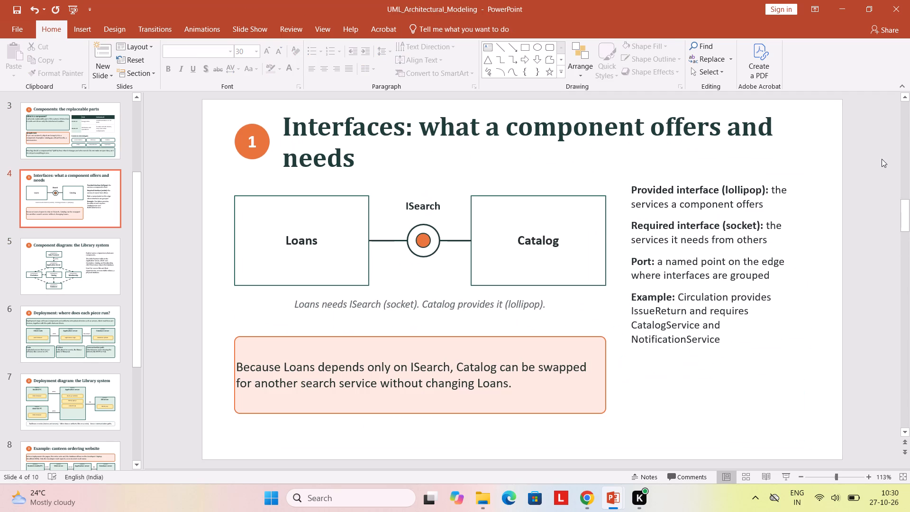
key("Down")
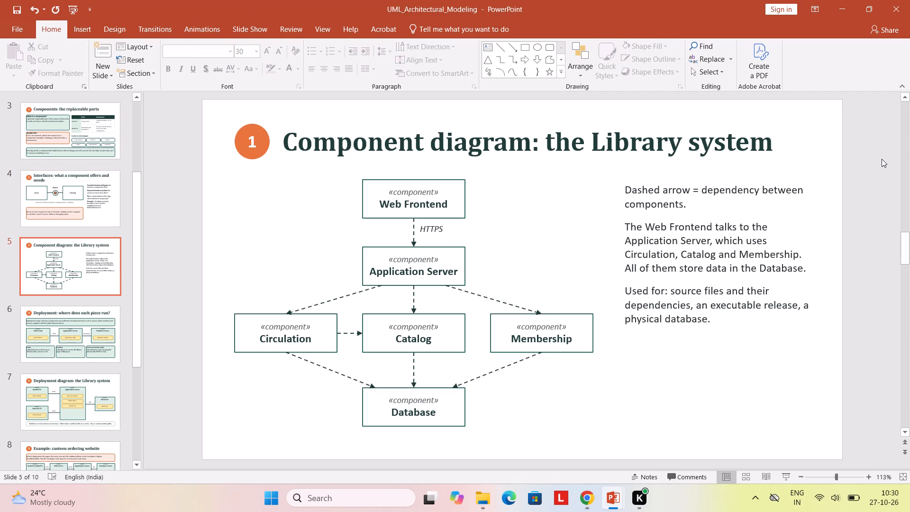
key("Down")
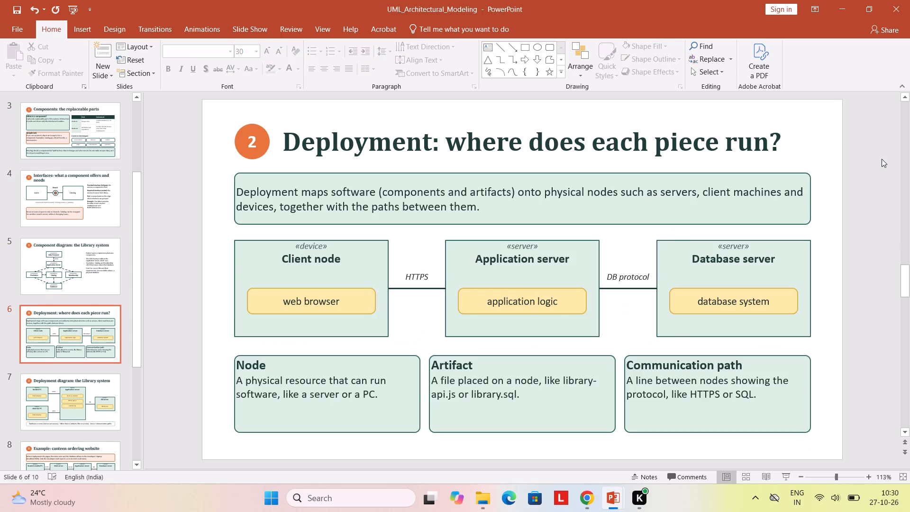
key("Down")
key("Down")
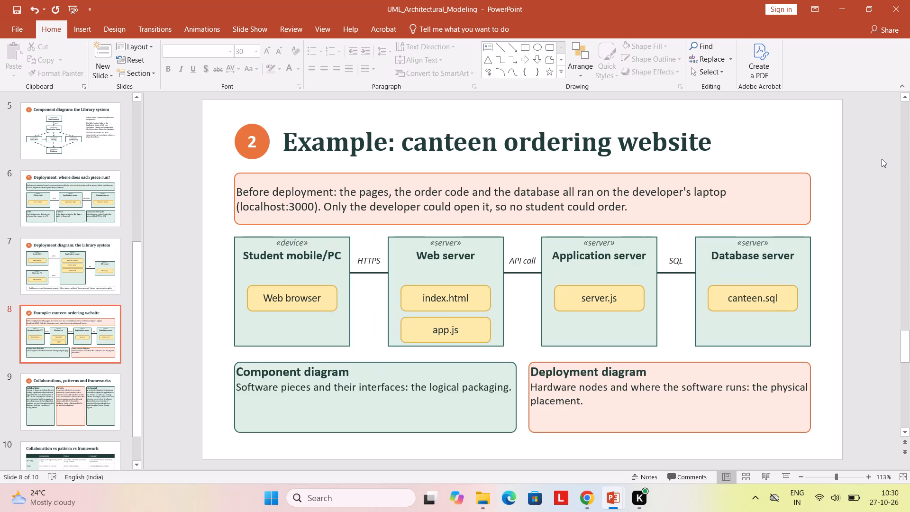
key("Down")
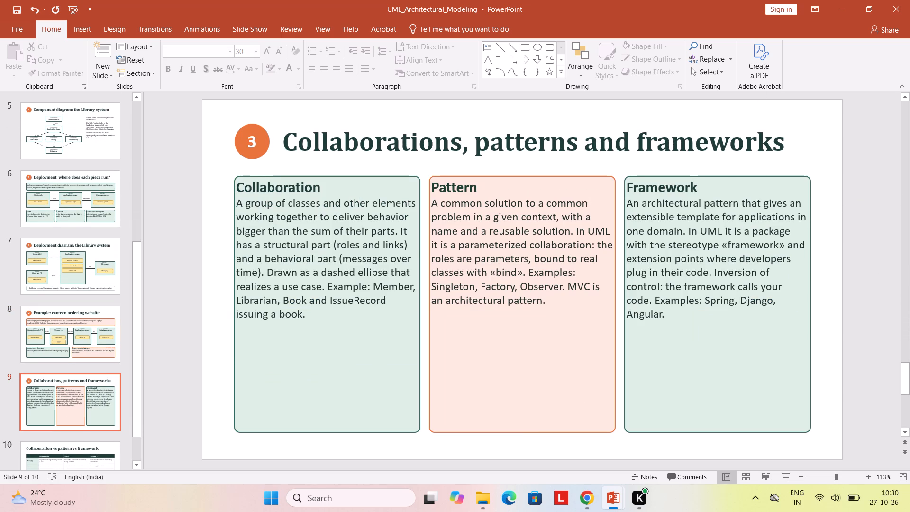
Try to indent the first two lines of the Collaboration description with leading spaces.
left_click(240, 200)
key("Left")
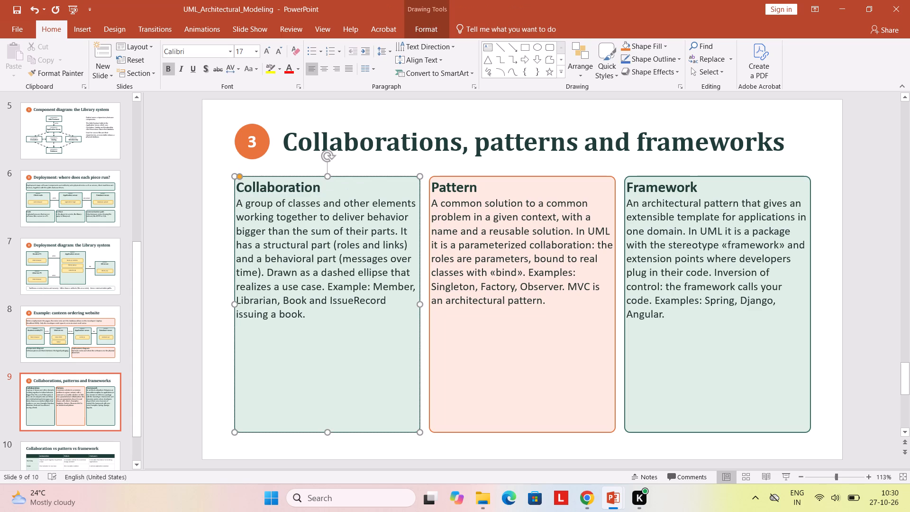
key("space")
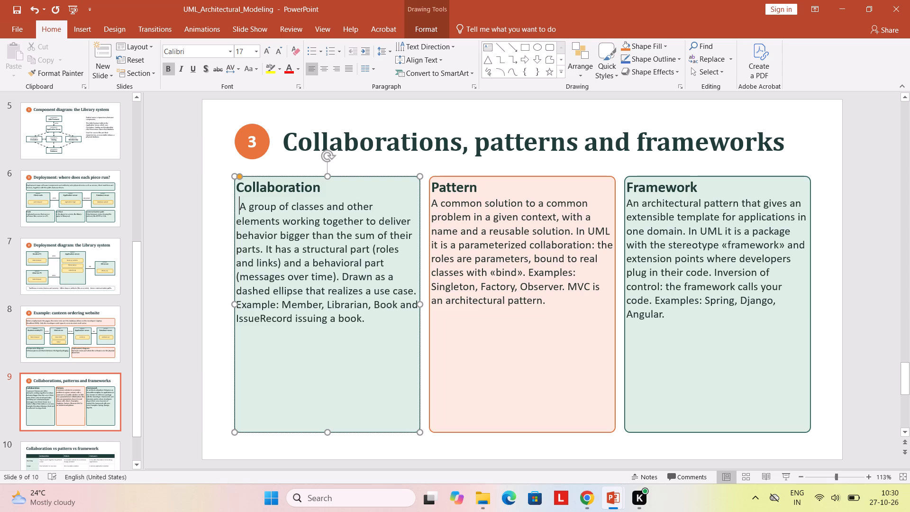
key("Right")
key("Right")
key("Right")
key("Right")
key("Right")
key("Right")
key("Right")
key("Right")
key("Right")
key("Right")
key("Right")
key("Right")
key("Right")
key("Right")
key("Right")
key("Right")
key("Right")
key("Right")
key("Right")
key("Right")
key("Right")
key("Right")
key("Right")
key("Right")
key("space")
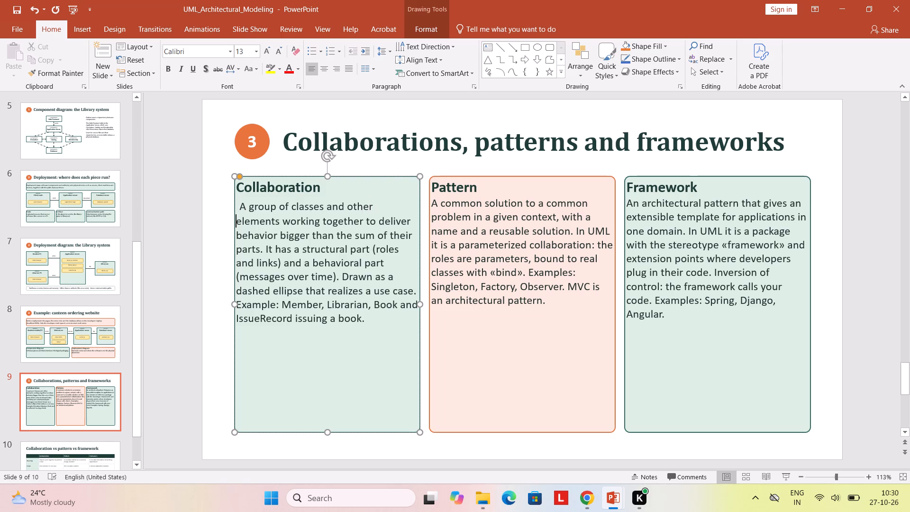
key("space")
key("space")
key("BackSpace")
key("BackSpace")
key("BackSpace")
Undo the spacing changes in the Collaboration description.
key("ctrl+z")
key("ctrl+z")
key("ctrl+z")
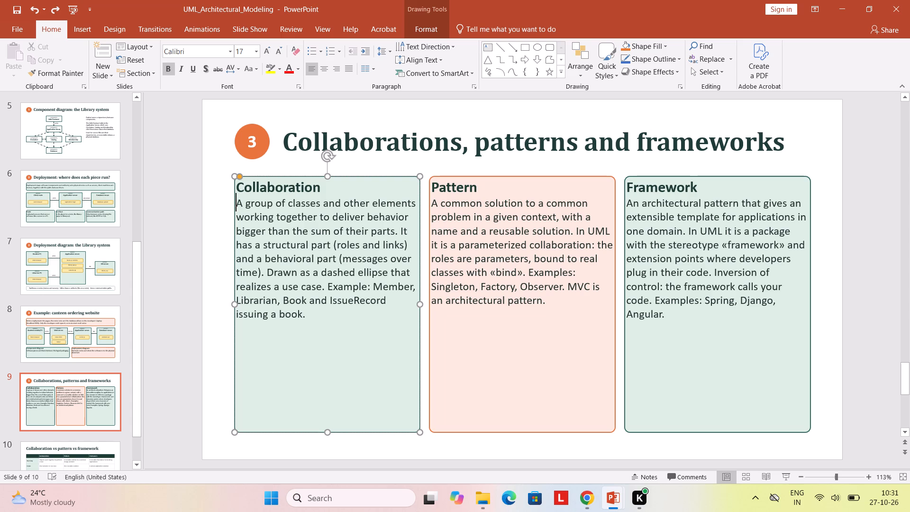
Delete the "Thank you. Any questions?" text and its dark banner from the last slide.
scroll(94, 154, "up", 3)
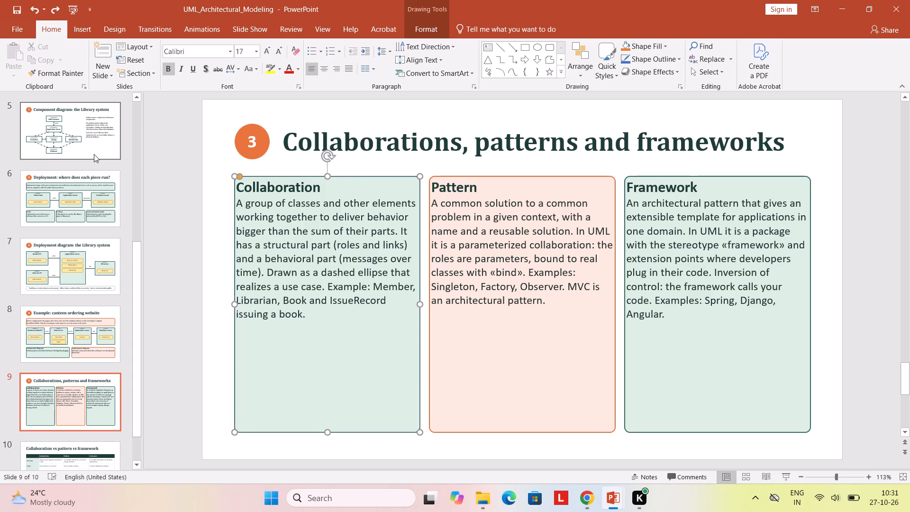
scroll(94, 154, "up", 6)
scroll(94, 154, "down", 10)
left_click(64, 438)
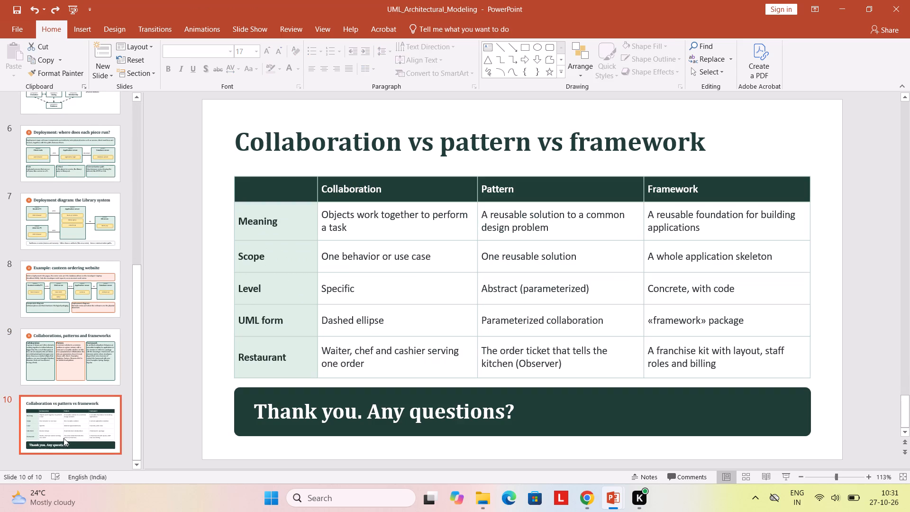
left_click(543, 417)
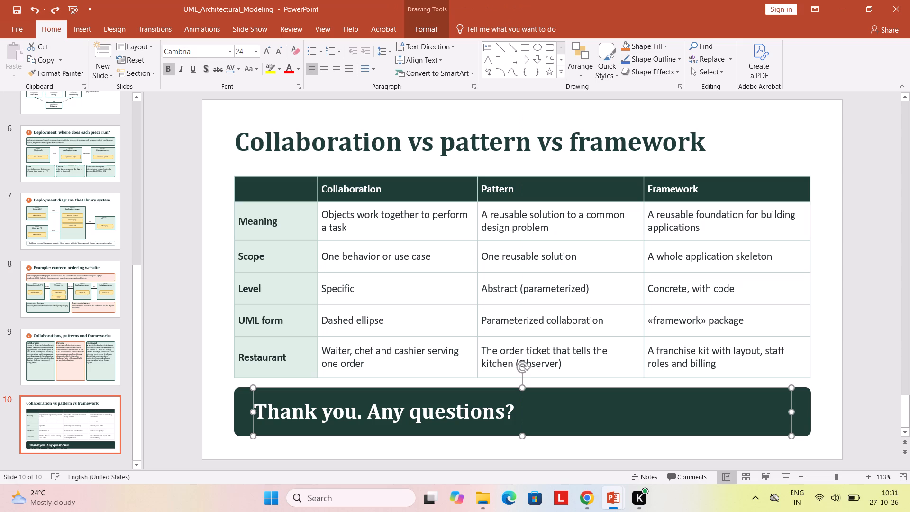
key("Delete")
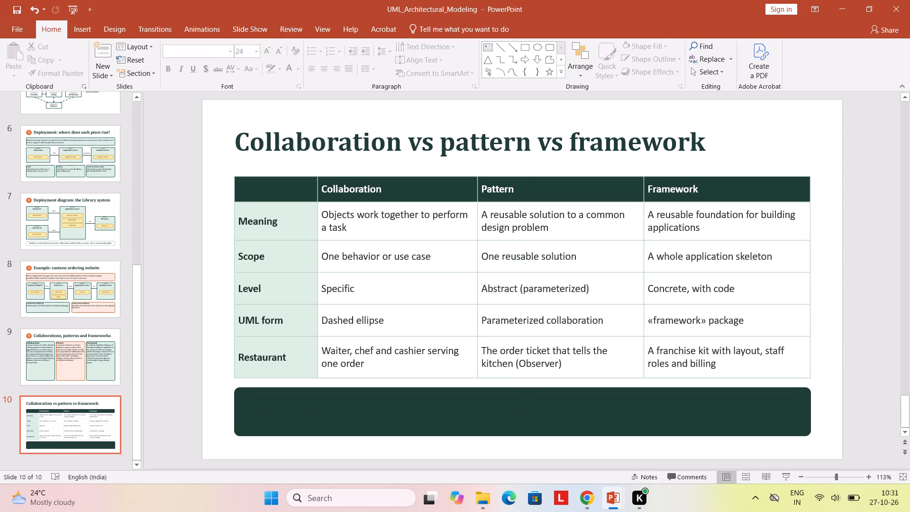
left_click(543, 417)
key("Delete")
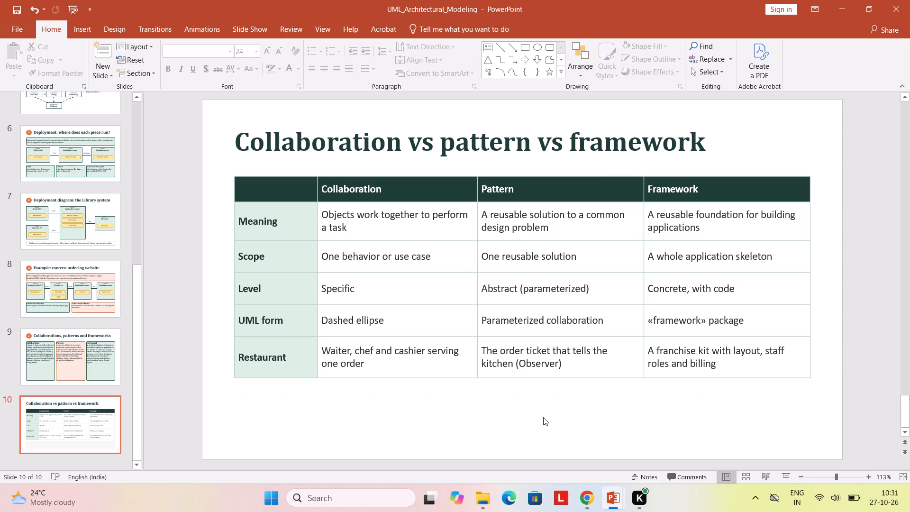
Return to the title slide and add two line breaks after the subtitle "From the logical design of a system to the real machines it runs on".
scroll(543, 417, "up", 8)
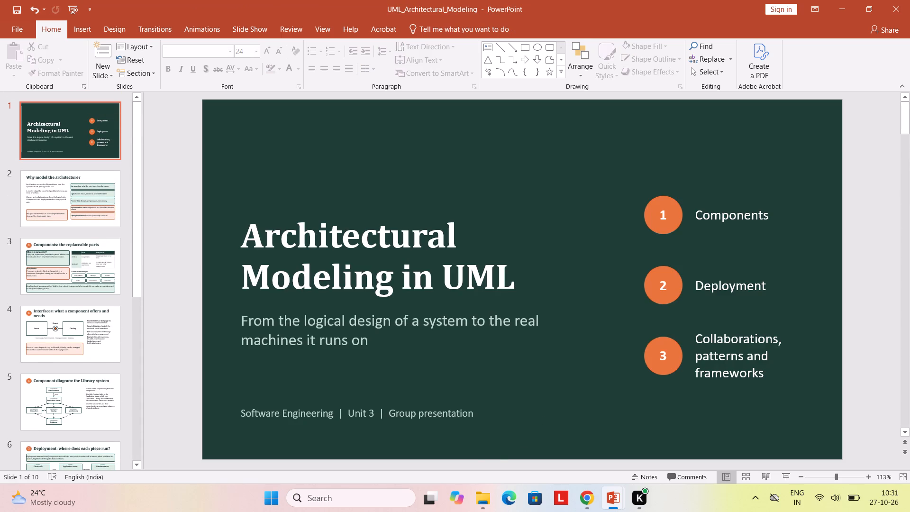
left_click(312, 363)
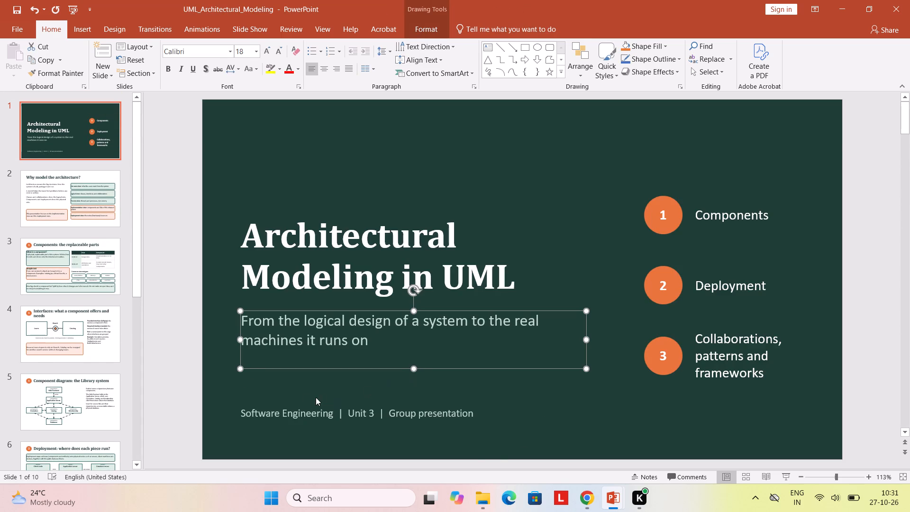
left_click(304, 392)
triple_click(304, 392)
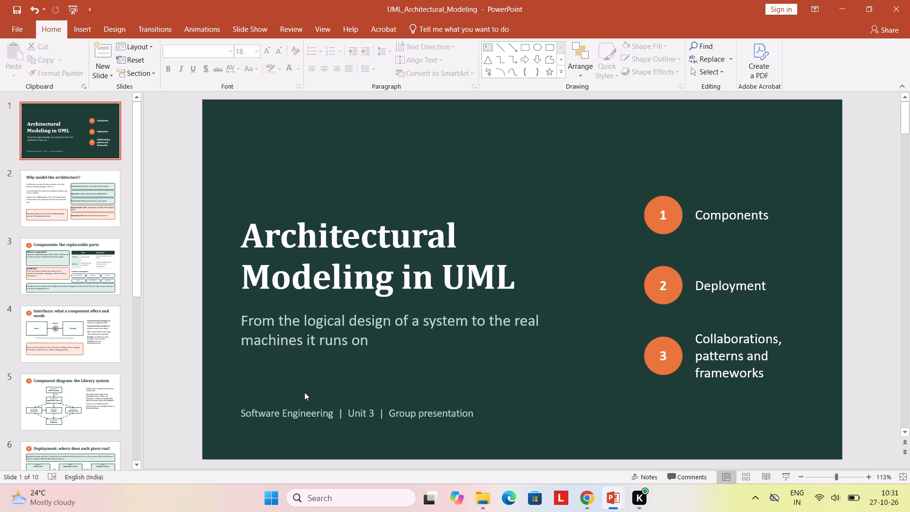
left_click(304, 392)
left_click(264, 376)
left_click(399, 344)
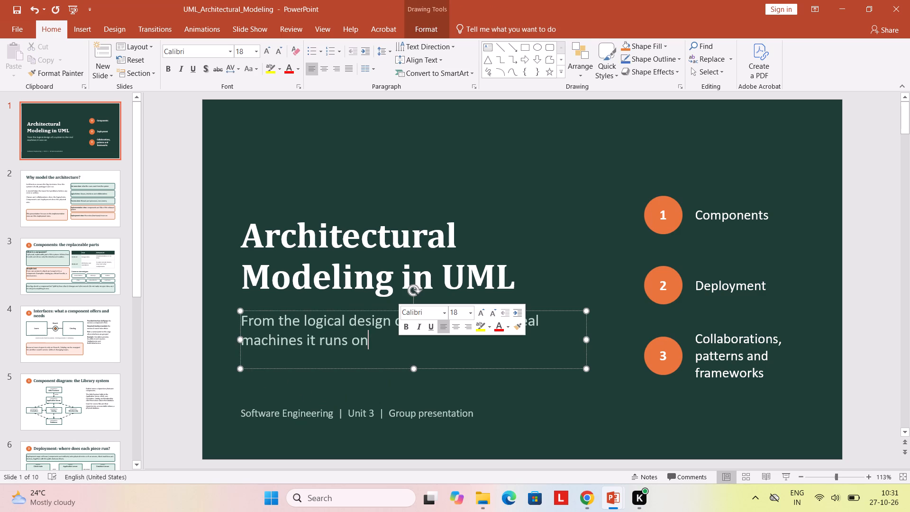
key("Return")
key("Return")
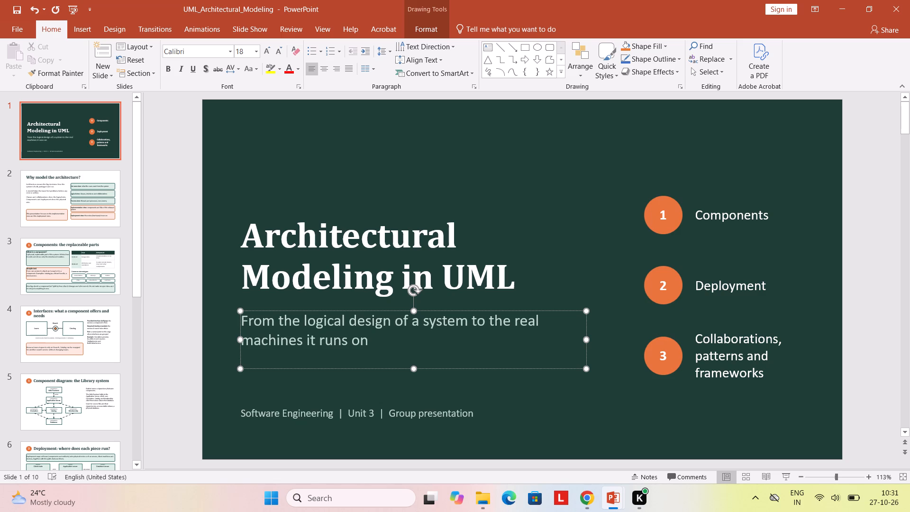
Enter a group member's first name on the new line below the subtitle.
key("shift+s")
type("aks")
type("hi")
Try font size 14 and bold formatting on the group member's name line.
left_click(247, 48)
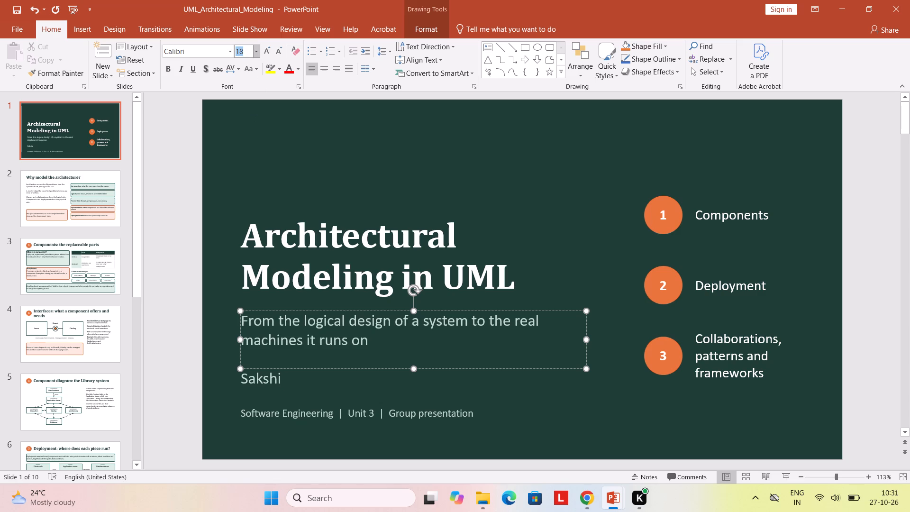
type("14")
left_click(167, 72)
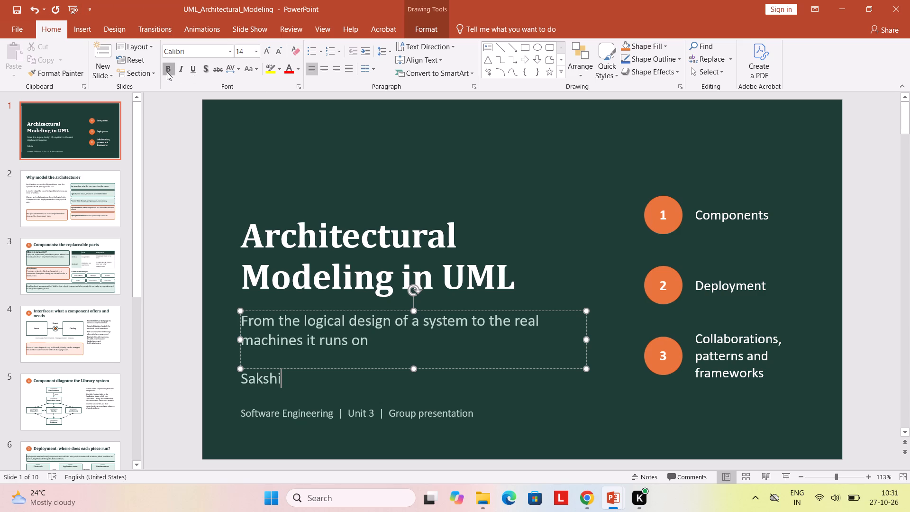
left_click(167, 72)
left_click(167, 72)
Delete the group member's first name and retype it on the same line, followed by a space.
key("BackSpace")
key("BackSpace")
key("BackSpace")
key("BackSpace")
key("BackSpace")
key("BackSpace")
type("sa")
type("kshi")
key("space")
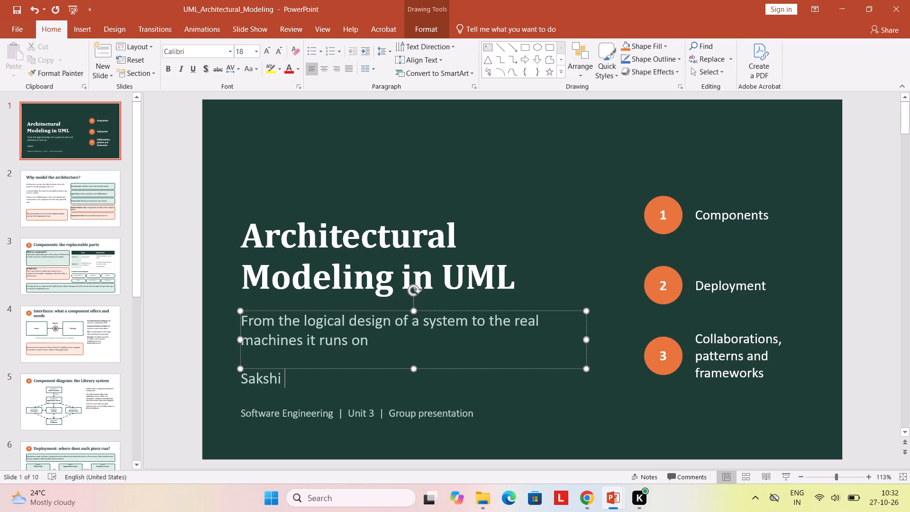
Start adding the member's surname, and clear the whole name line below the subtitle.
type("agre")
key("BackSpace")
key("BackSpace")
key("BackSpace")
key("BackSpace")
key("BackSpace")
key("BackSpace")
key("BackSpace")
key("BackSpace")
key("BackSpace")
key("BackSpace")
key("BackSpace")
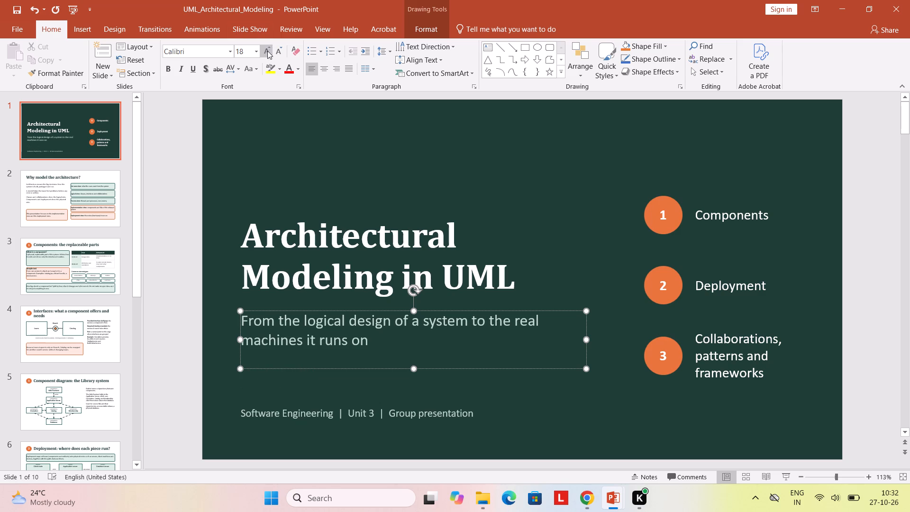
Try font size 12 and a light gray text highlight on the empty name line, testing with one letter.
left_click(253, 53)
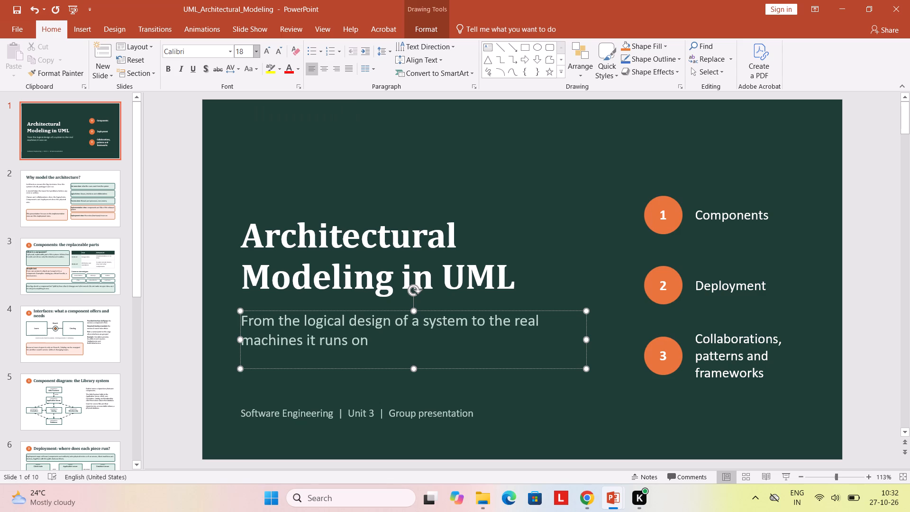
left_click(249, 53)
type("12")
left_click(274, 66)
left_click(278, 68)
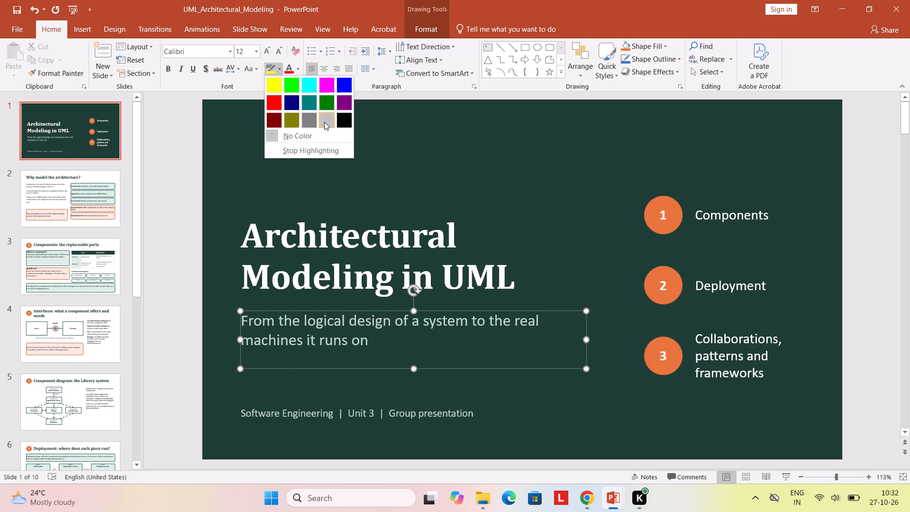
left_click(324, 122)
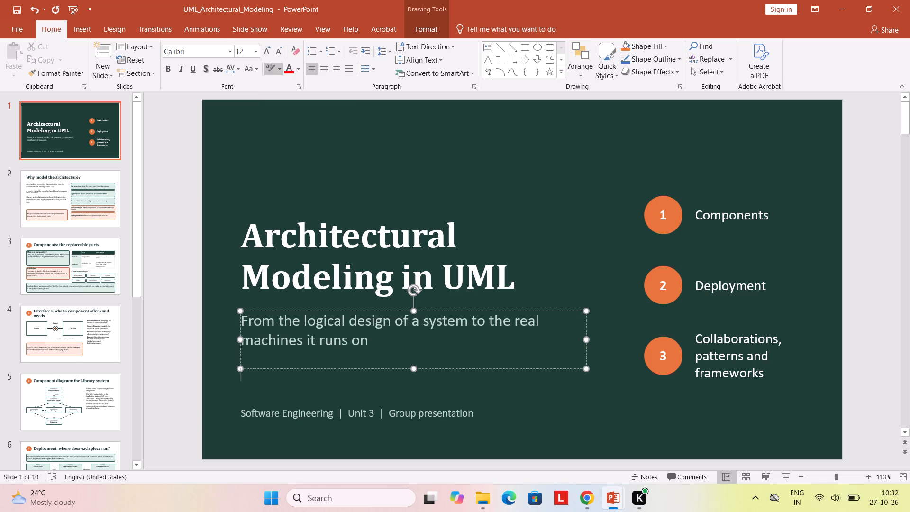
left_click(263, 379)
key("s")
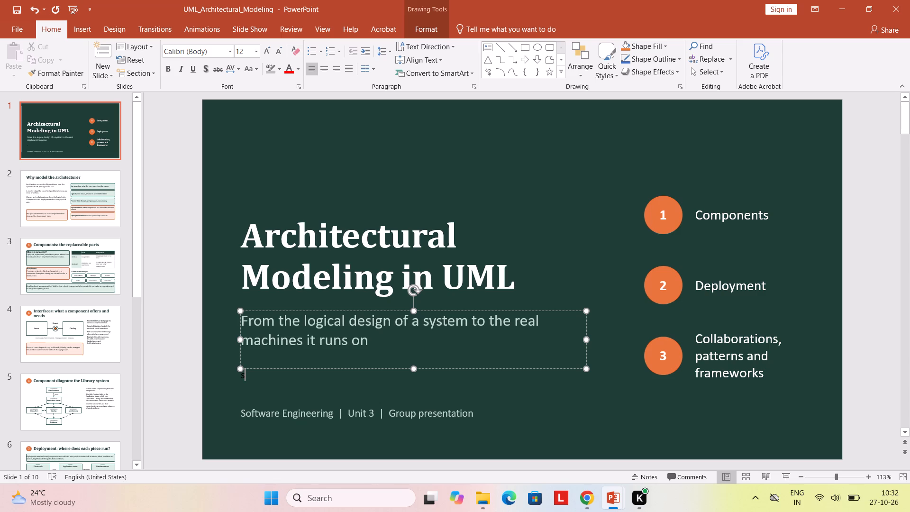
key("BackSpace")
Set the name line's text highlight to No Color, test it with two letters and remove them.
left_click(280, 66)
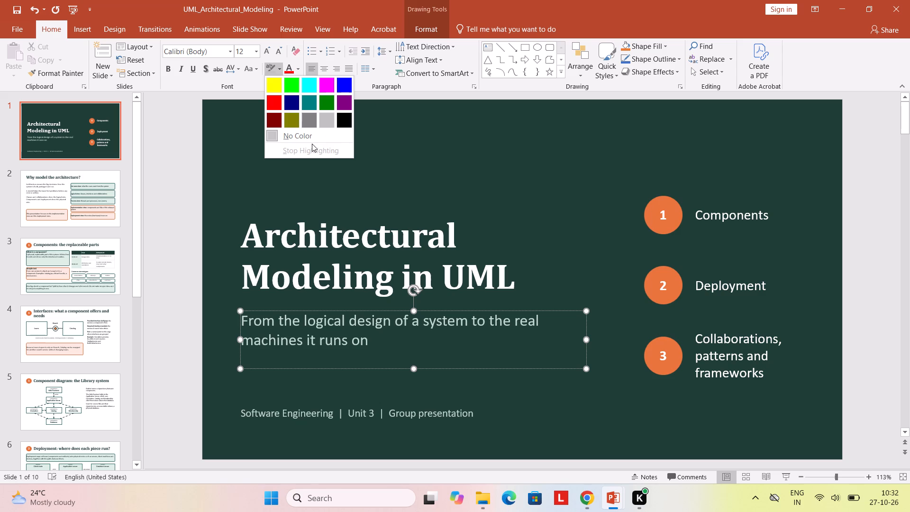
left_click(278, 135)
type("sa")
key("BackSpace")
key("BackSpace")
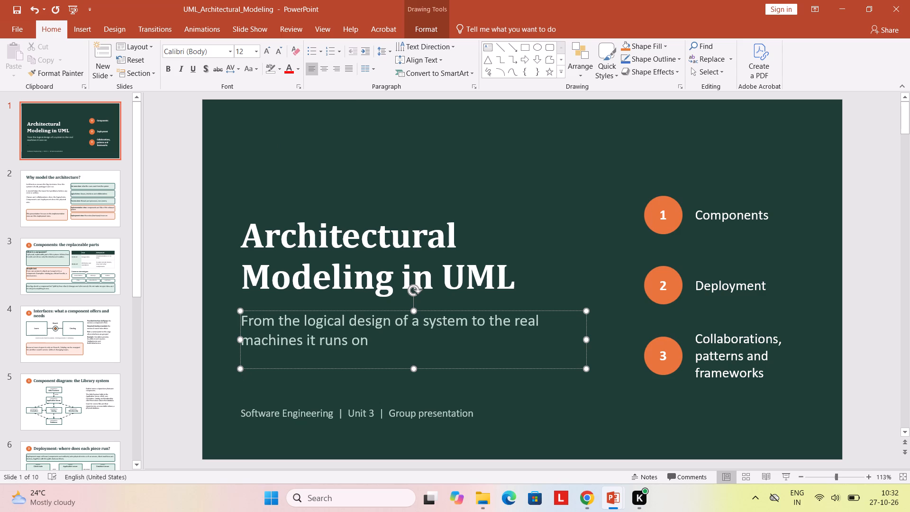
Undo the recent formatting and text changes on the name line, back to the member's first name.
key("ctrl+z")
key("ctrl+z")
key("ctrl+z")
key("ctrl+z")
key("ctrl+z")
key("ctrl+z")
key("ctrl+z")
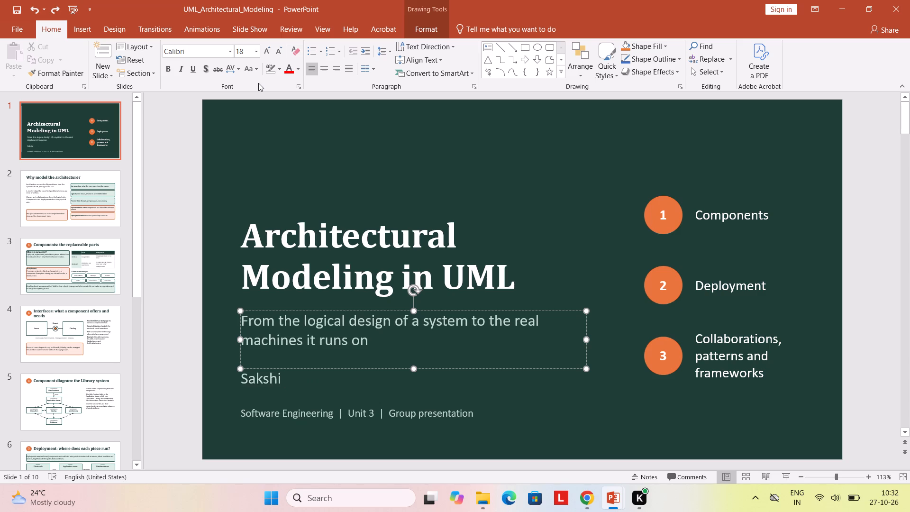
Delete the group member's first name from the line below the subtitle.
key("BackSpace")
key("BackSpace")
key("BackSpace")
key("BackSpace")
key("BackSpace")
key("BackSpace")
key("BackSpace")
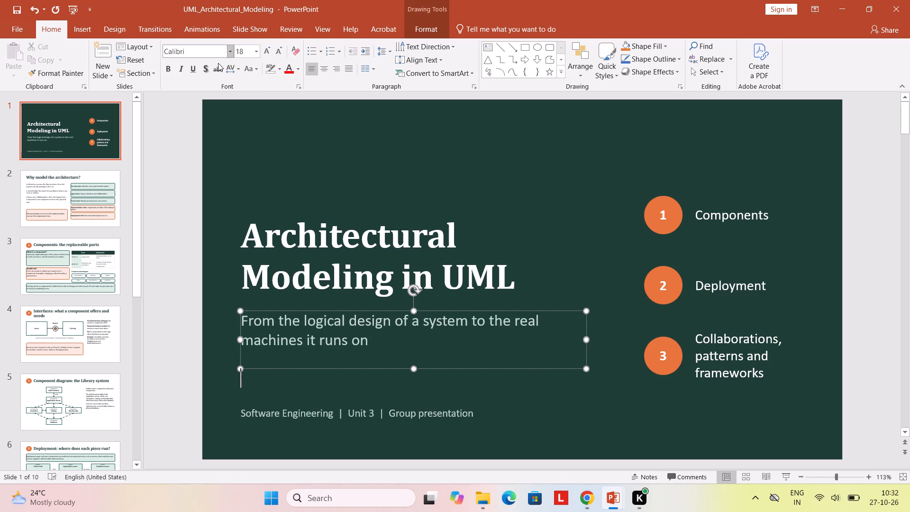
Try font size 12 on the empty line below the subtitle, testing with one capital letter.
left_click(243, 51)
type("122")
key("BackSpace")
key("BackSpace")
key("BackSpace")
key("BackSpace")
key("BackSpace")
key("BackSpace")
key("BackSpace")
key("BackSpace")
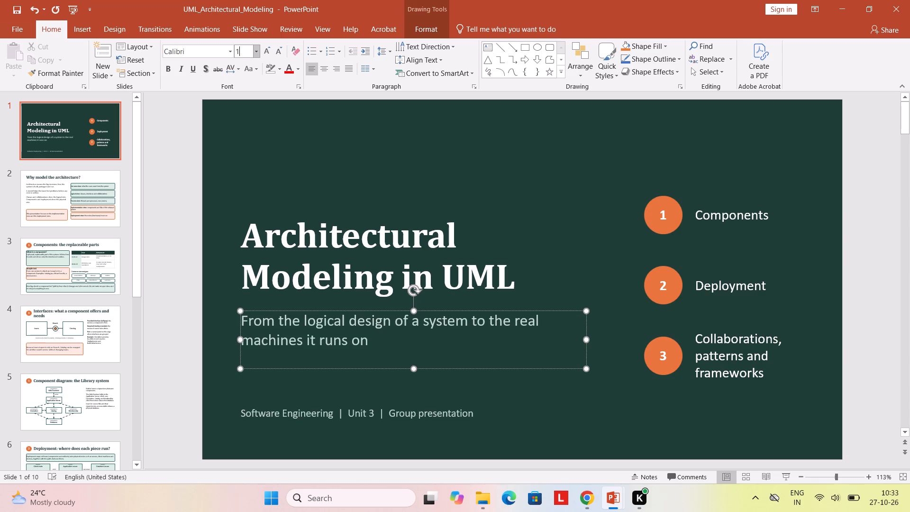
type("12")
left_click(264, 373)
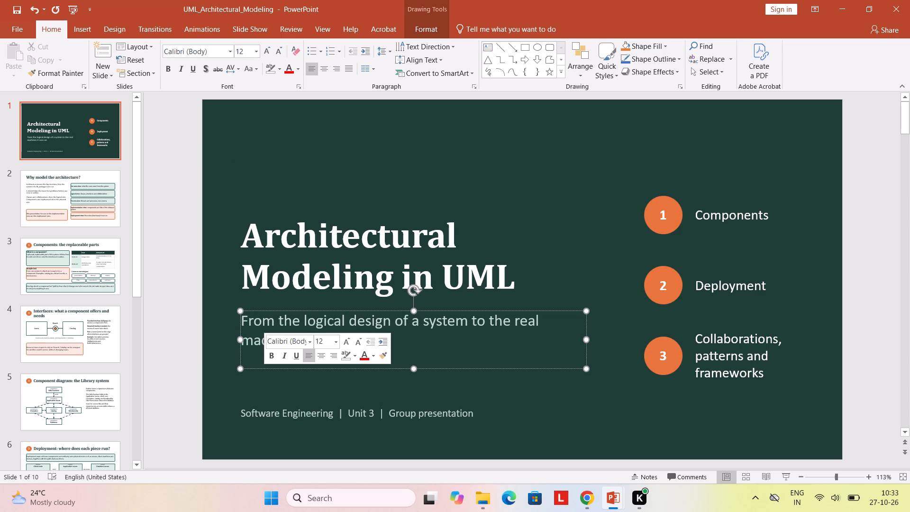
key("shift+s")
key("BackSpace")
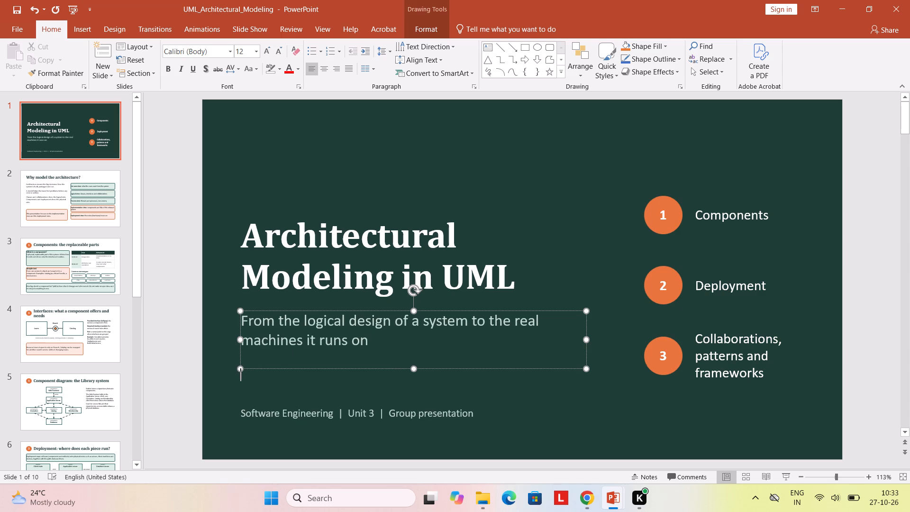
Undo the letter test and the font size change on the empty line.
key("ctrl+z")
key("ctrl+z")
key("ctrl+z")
Set the font size to 12 on the empty line below the subtitle.
left_click(253, 47)
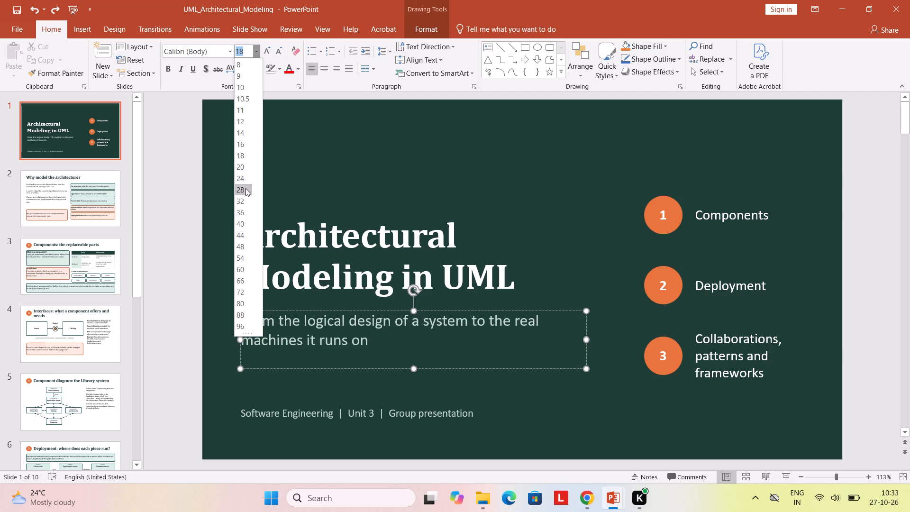
left_click(245, 119)
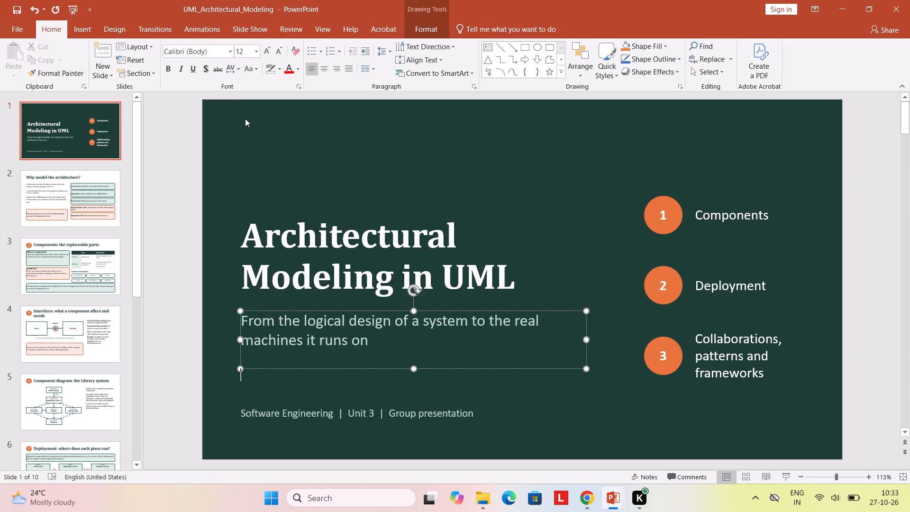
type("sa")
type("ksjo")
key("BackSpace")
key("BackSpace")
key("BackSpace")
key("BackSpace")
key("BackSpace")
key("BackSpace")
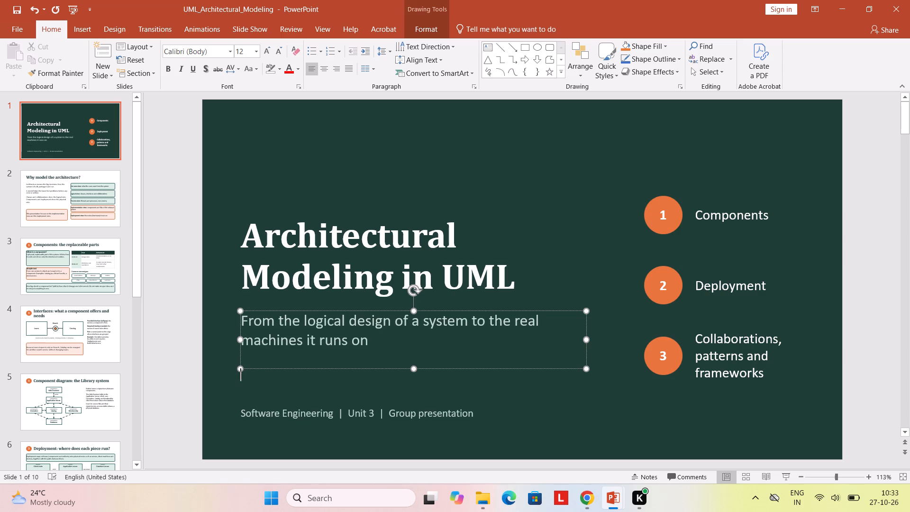
Set the font colour to white on the empty line below the subtitle.
left_click(294, 68)
left_click(298, 69)
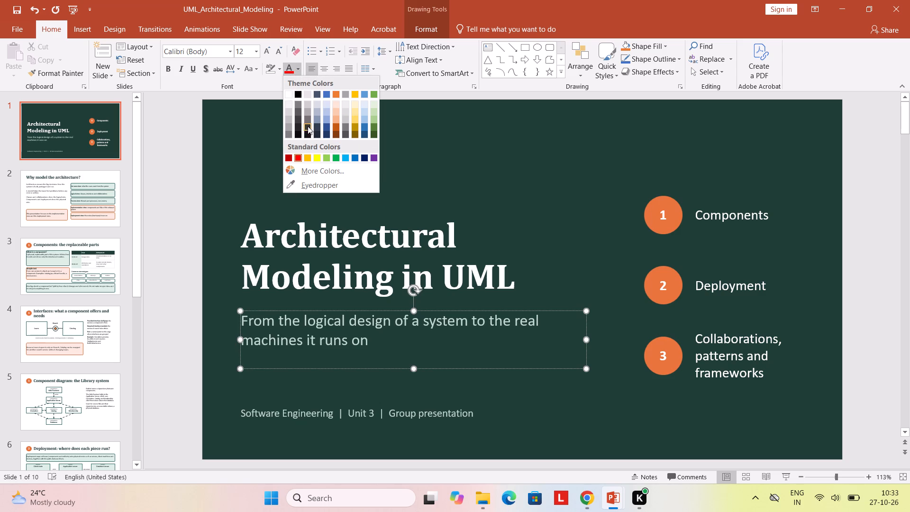
left_click(287, 94)
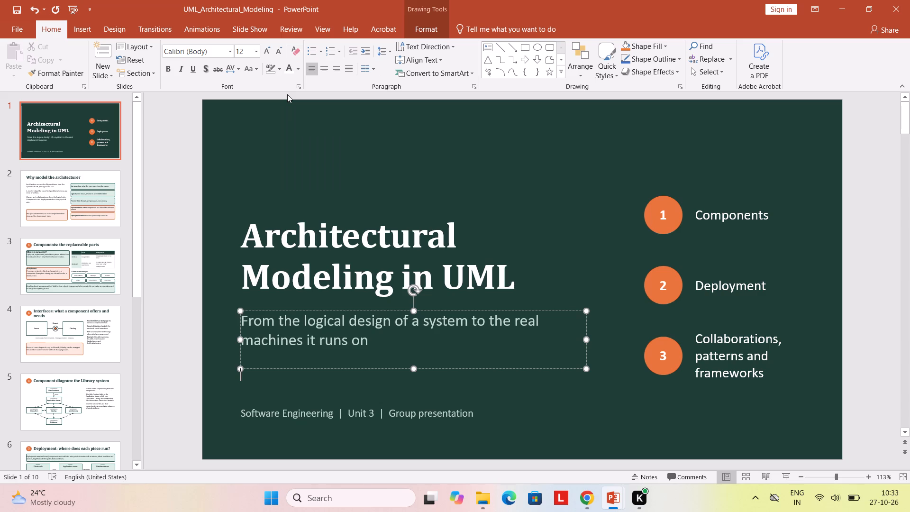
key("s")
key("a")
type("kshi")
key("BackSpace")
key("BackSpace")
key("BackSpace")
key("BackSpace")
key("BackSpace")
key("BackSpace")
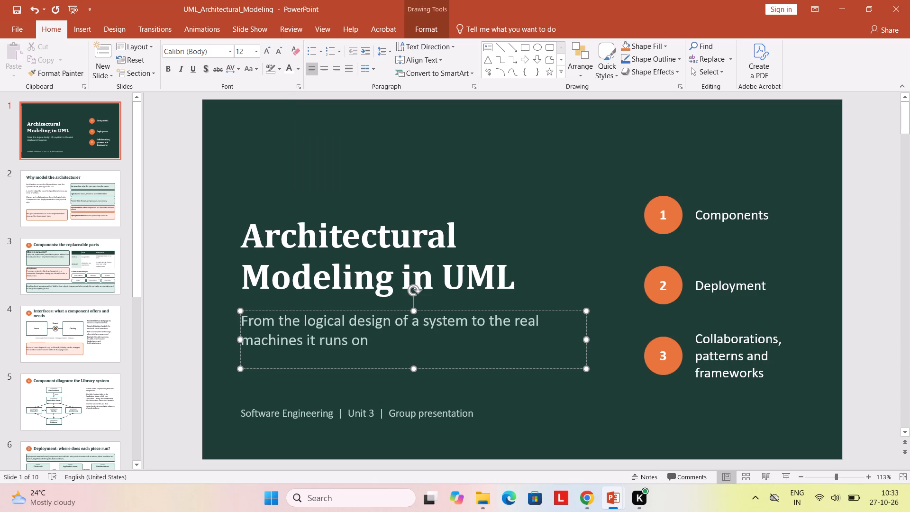
Enter the group member's full name with their number in parentheses below the subtitle, followed by two line breaks.
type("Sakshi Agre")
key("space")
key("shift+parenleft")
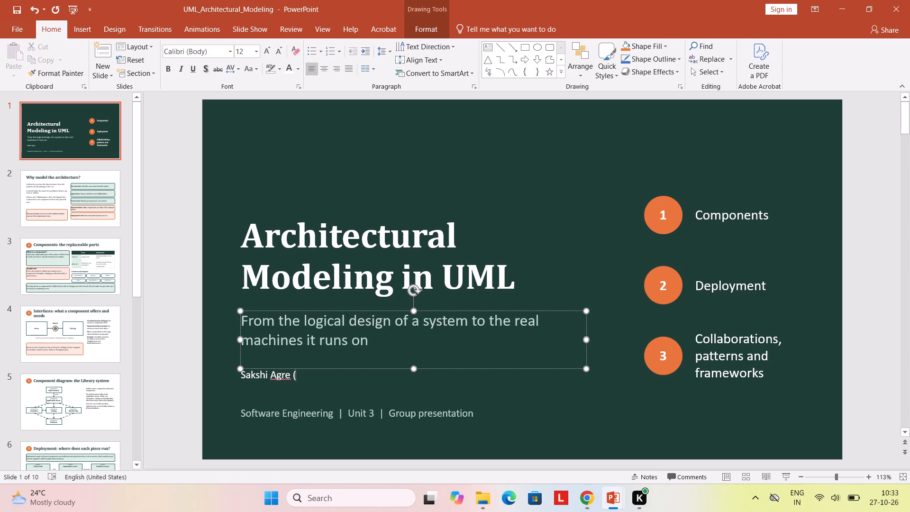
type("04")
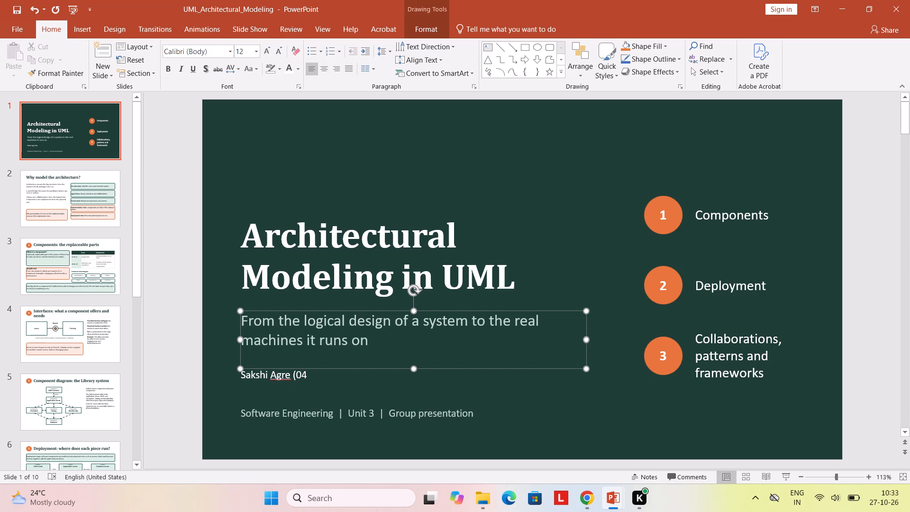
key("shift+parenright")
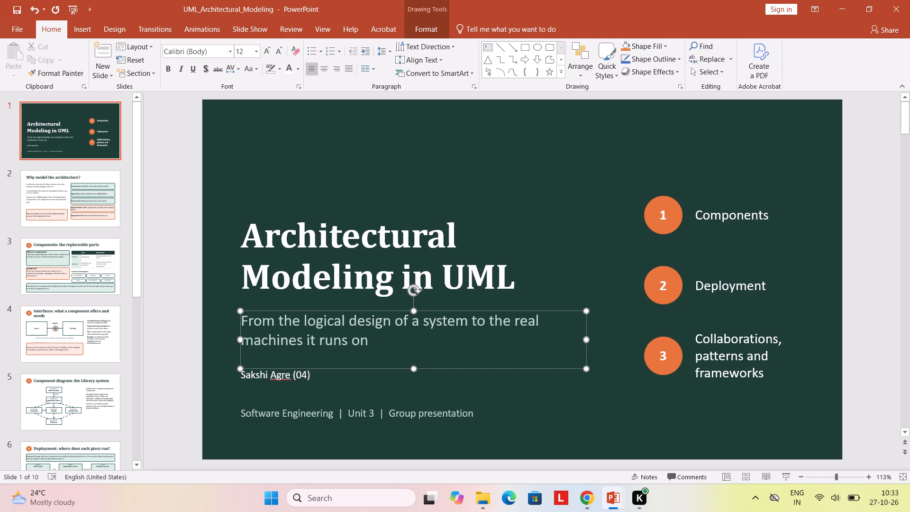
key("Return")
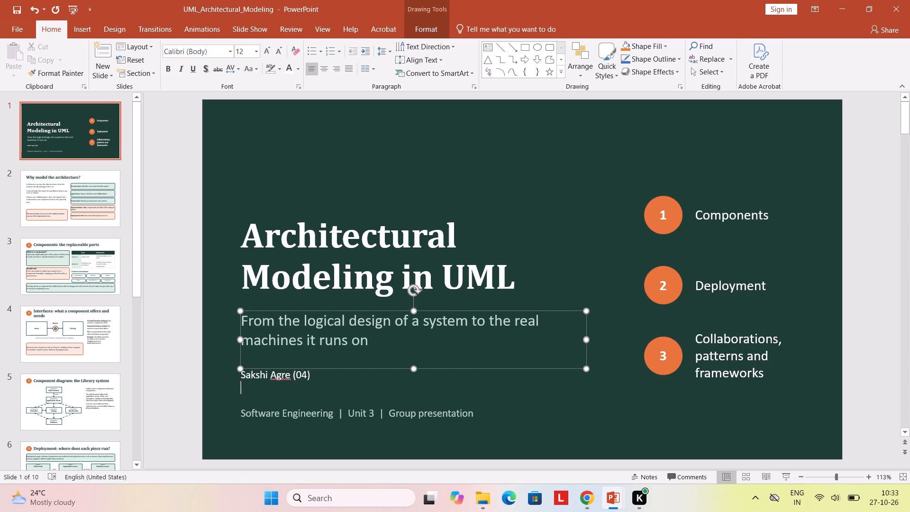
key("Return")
Add the label "Name: " in front of the group member's name.
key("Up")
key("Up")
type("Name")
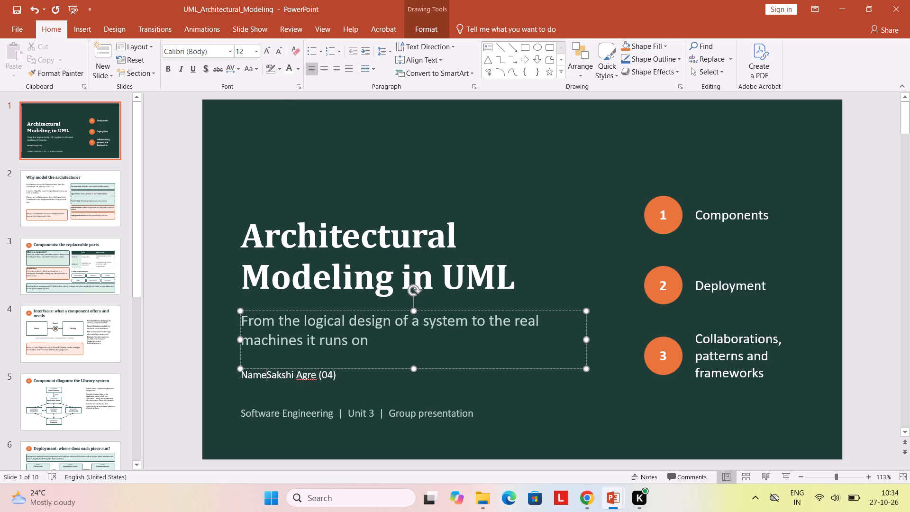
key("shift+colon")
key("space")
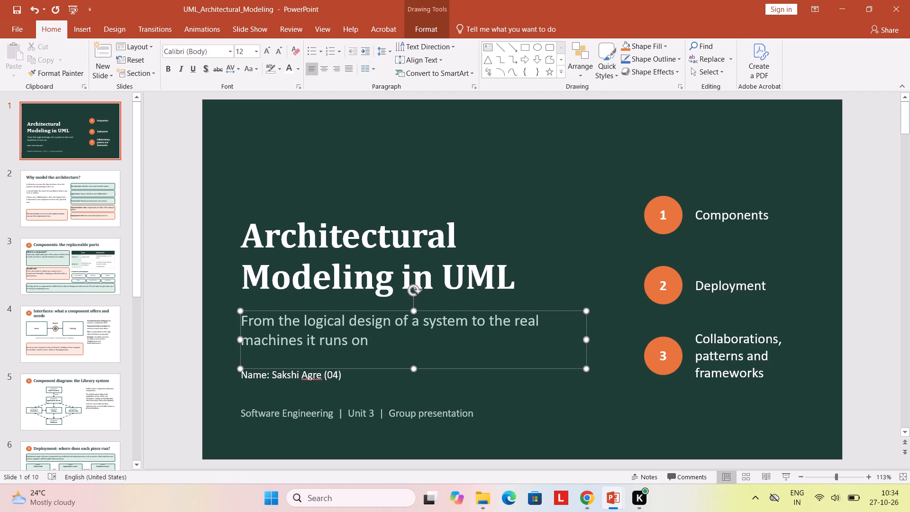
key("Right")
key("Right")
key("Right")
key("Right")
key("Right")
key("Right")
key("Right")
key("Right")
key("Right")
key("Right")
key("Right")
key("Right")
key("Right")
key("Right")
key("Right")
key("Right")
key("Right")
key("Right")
Move the "Architectural Modeling in UML" title box up to the top edge of the slide.
left_click(498, 218)
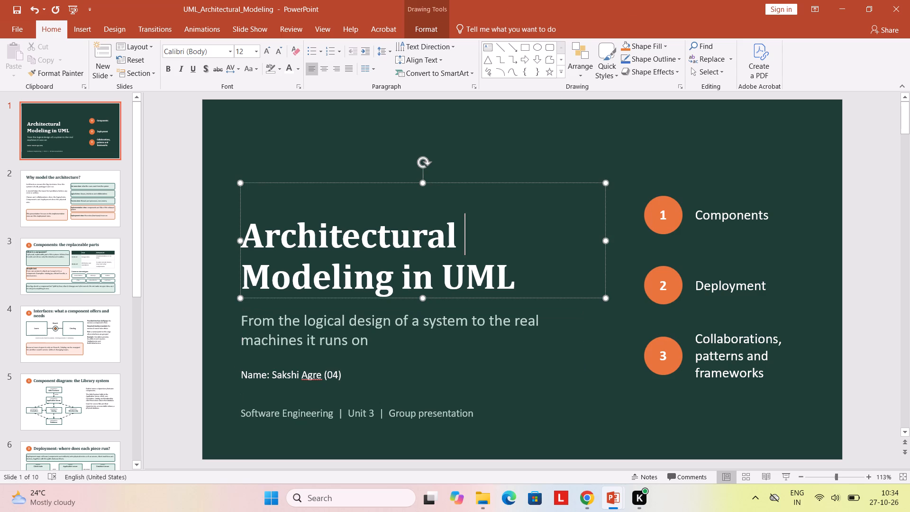
left_click_drag(456, 183, 451, 103)
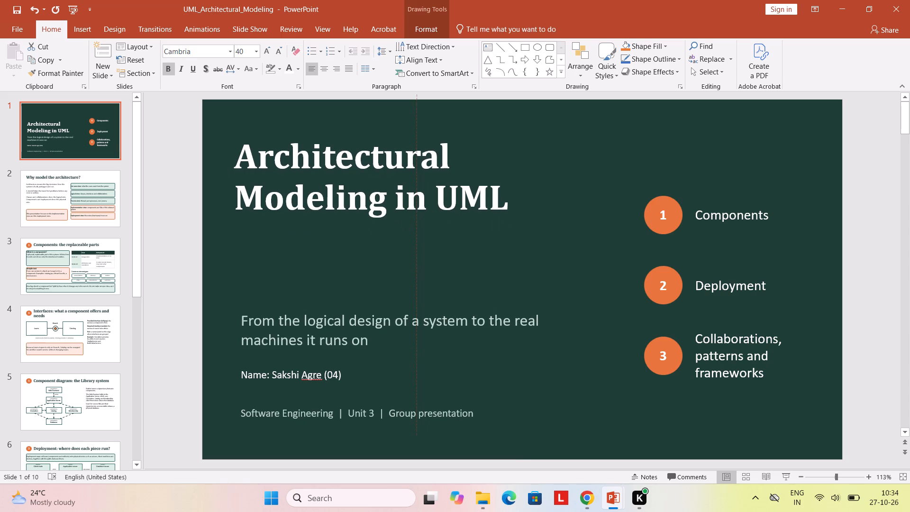
left_click_drag(451, 103, 452, 98)
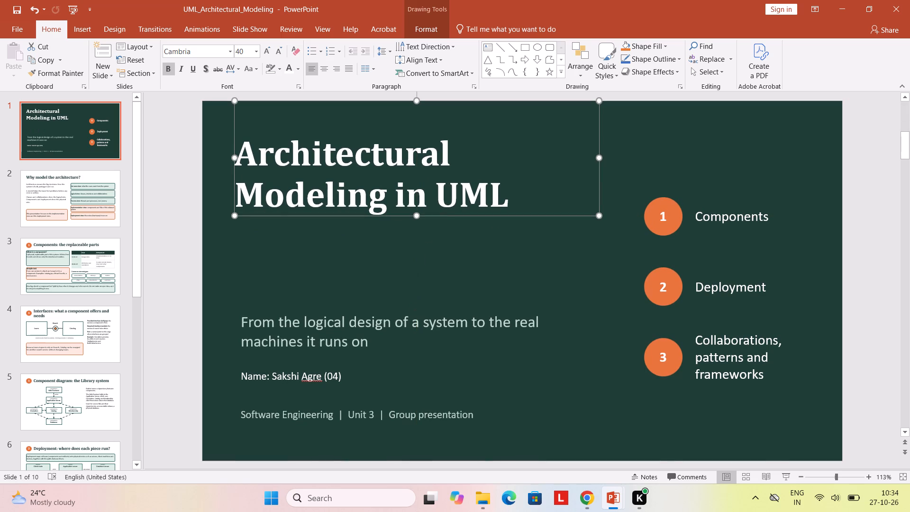
Move the subtitle and name text box up to sit just beneath the title, aligned with its left edge.
left_click(414, 343)
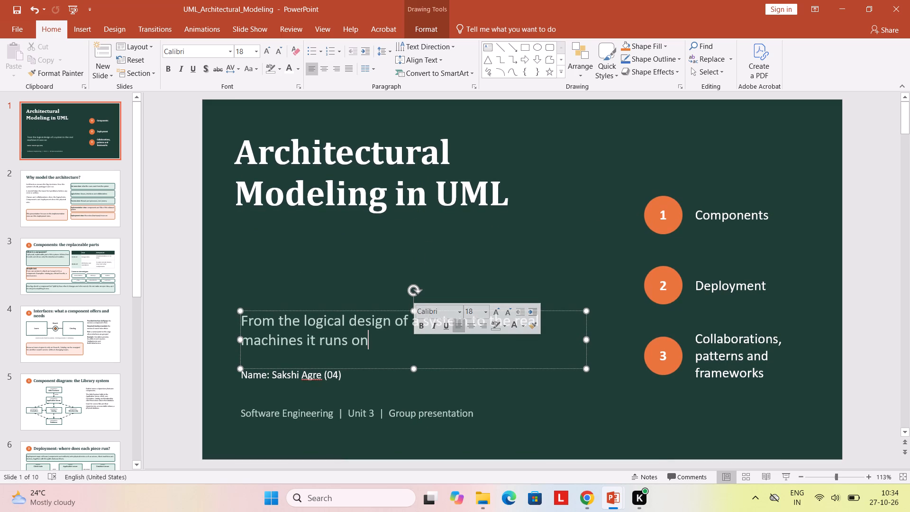
left_click_drag(396, 312, 388, 225)
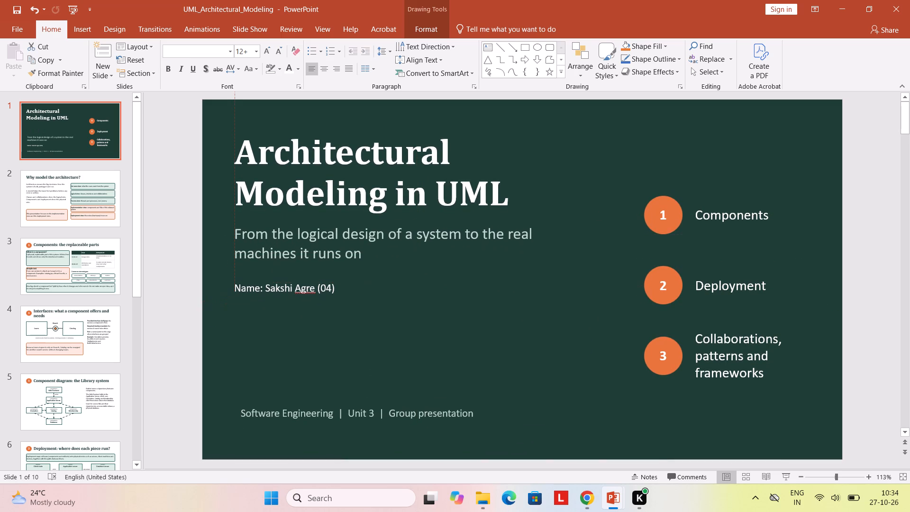
left_click_drag(388, 225, 388, 227)
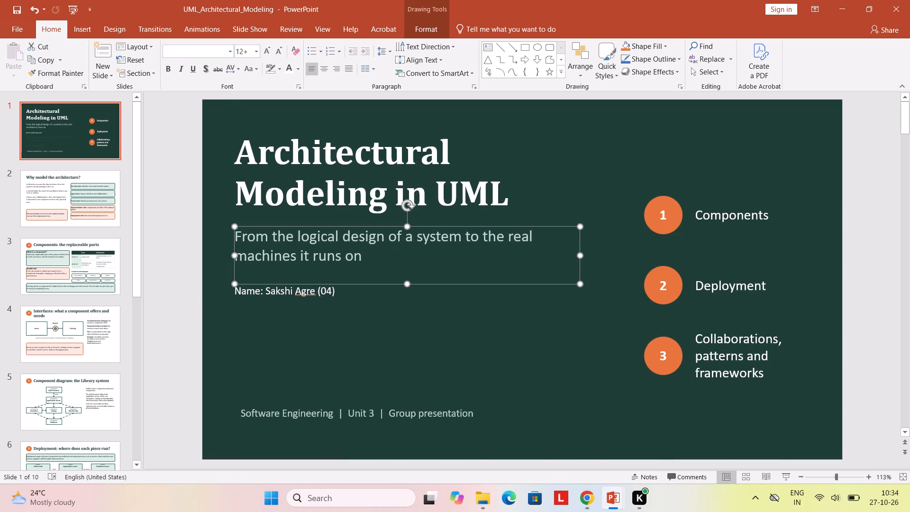
Add the label "Name: " on a new line below the first member's entry, leaving one blank line between them.
left_click(349, 290)
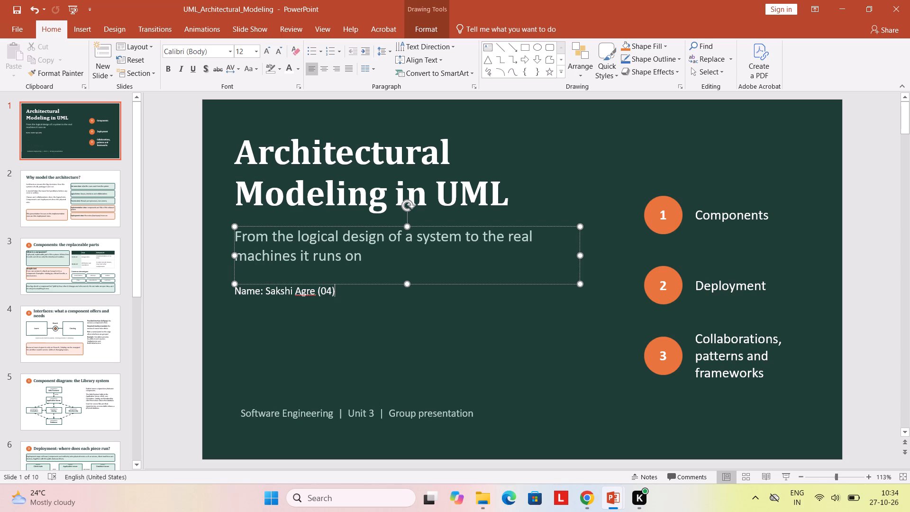
key("Return")
key("Return")
key("Return")
key("Return")
key("Return")
key("Return")
key("BackSpace")
key("BackSpace")
key("BackSpace")
key("BackSpace")
key("BackSpace")
key("Return")
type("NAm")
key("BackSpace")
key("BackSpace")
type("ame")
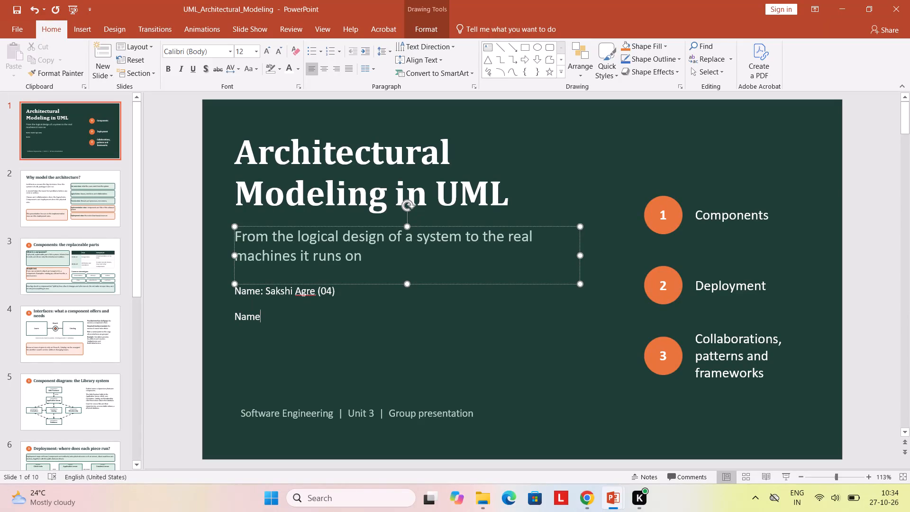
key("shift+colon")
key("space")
Enter the second group member's full name after the label, followed by their number in parentheses.
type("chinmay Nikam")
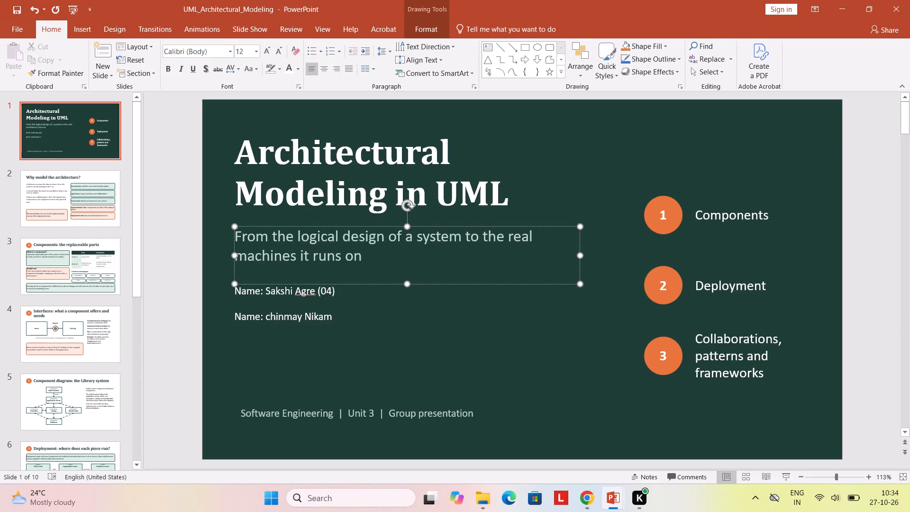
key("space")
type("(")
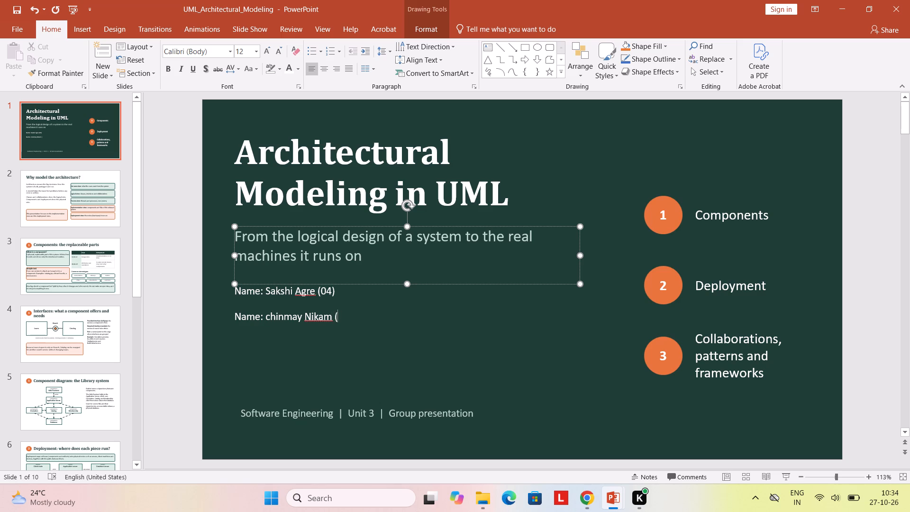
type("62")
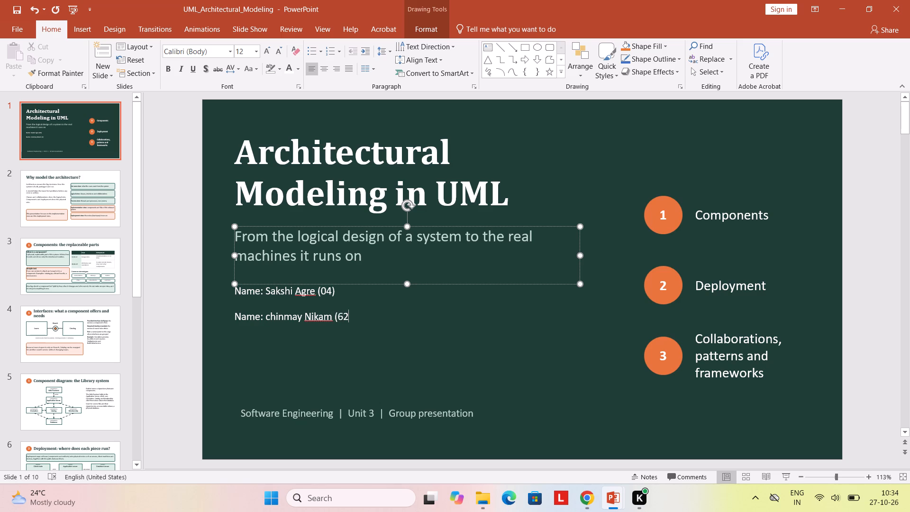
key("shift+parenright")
Add a third entry below a blank line with the label "Name: " and the third group member's full name.
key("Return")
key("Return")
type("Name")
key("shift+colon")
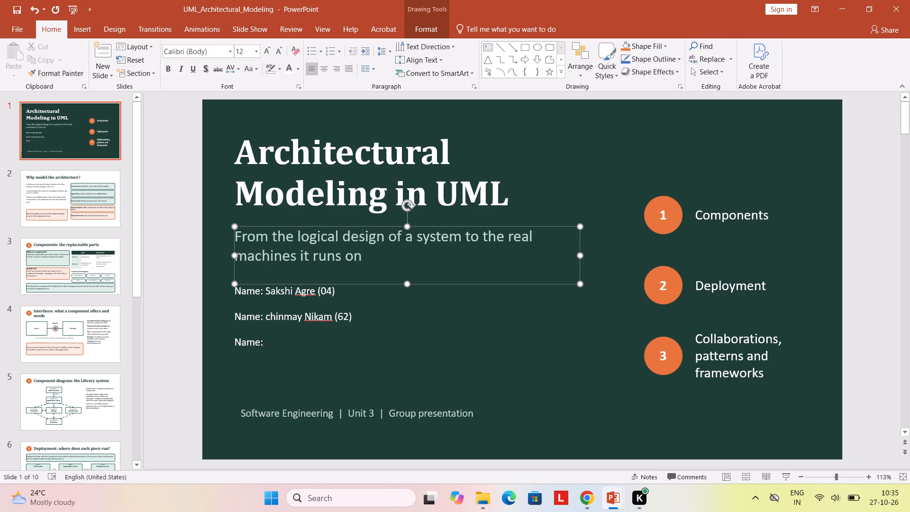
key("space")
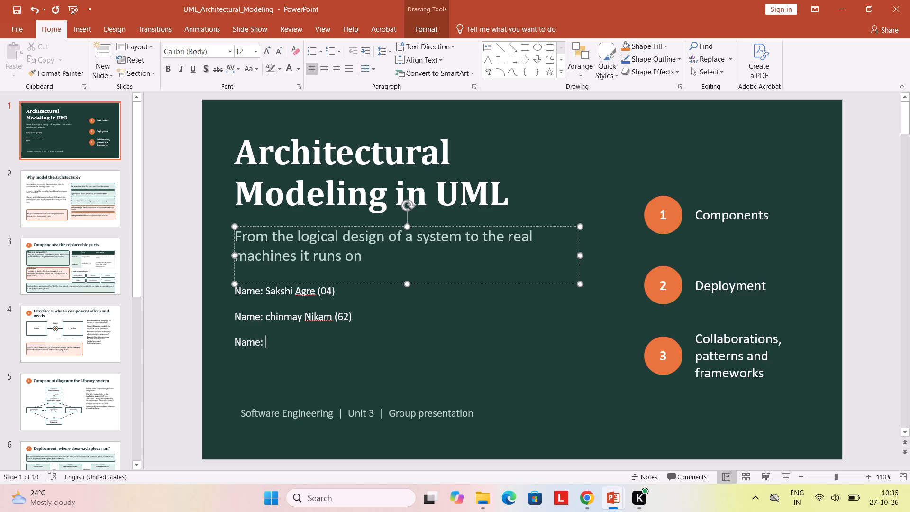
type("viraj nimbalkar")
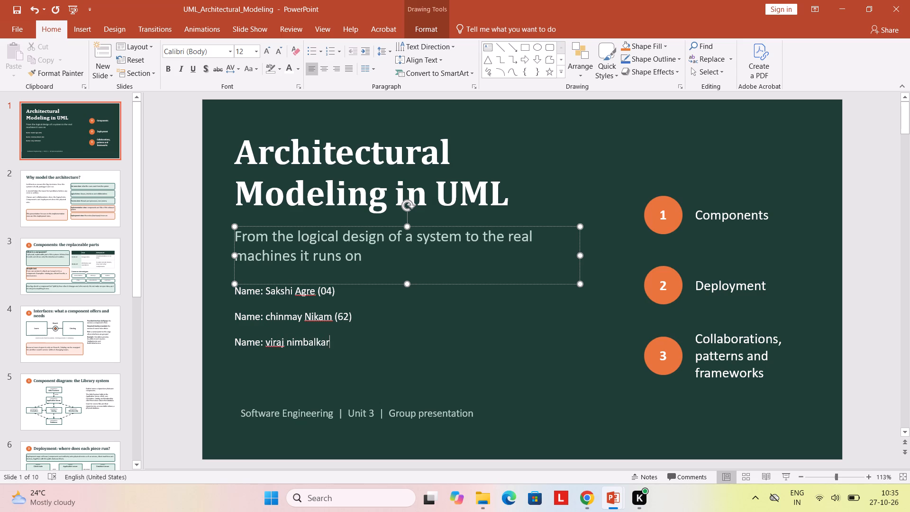
Capitalise the first letter of the third group member's surname.
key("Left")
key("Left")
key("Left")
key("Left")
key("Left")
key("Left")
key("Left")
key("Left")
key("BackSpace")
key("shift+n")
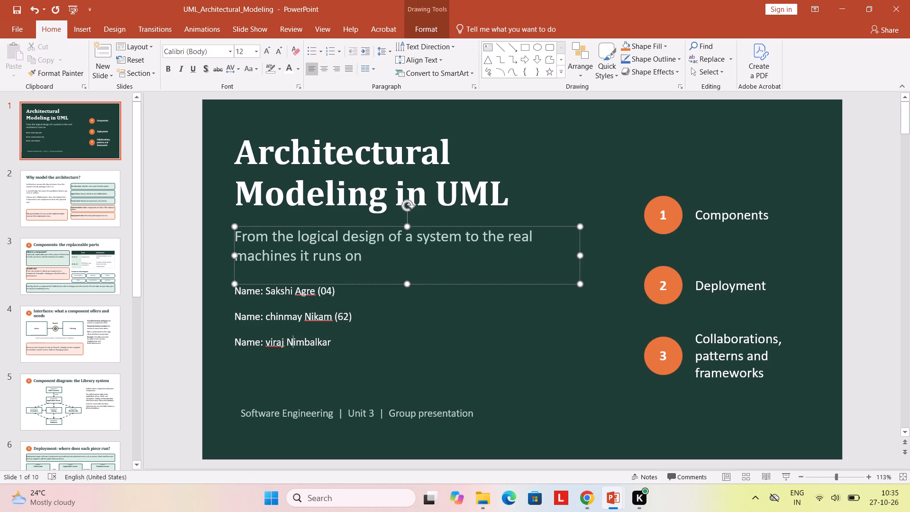
Append the third group member's number in parentheses at the end of their name.
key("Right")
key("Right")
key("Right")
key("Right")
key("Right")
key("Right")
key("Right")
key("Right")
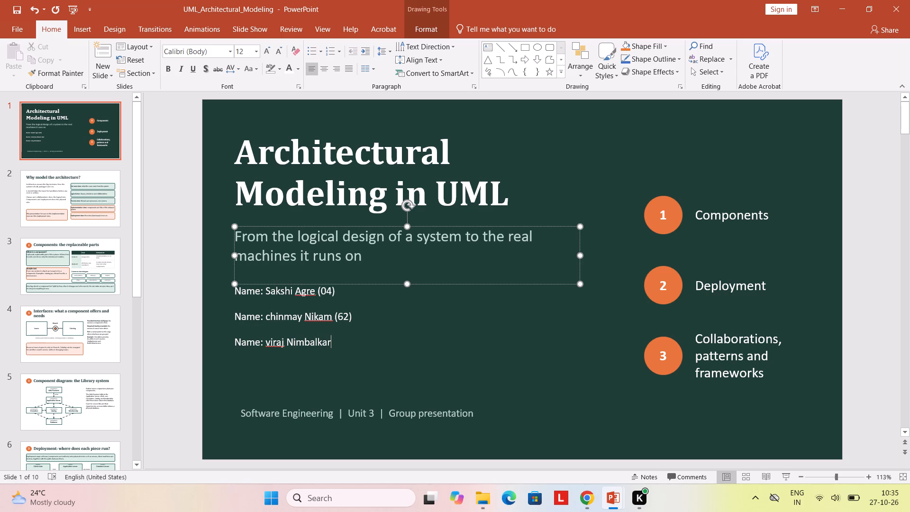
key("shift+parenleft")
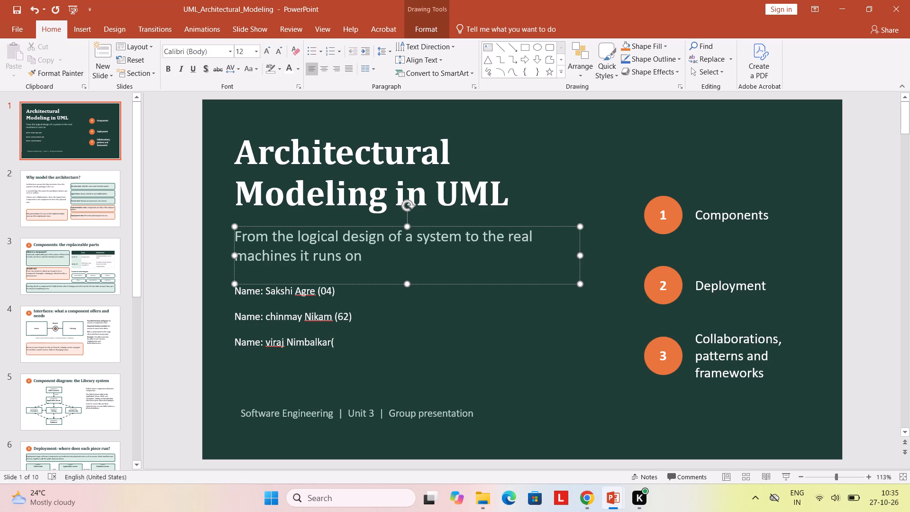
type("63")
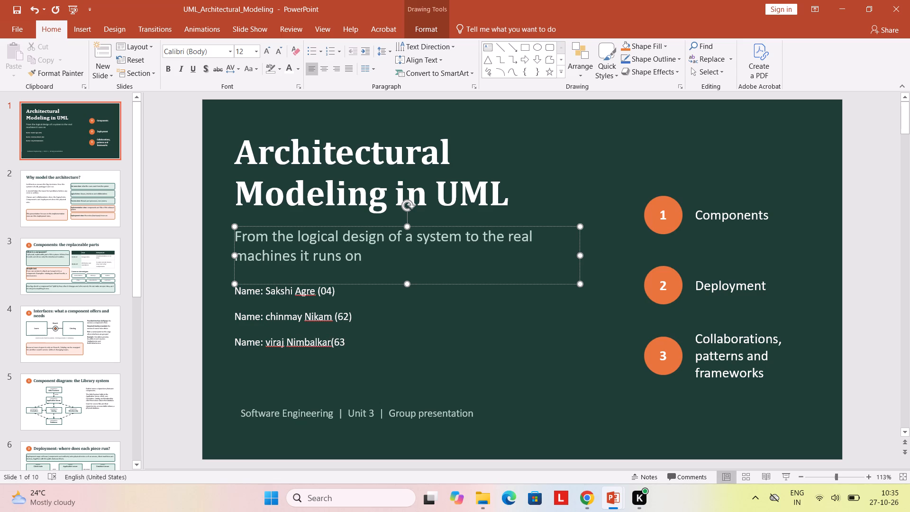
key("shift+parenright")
Insert a space between the third group member's surname and the opening parenthesis of their number.
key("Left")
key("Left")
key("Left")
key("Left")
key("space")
Add a fourth entry below a blank line with the label "Name: ", the member's full name and their number in parentheses.
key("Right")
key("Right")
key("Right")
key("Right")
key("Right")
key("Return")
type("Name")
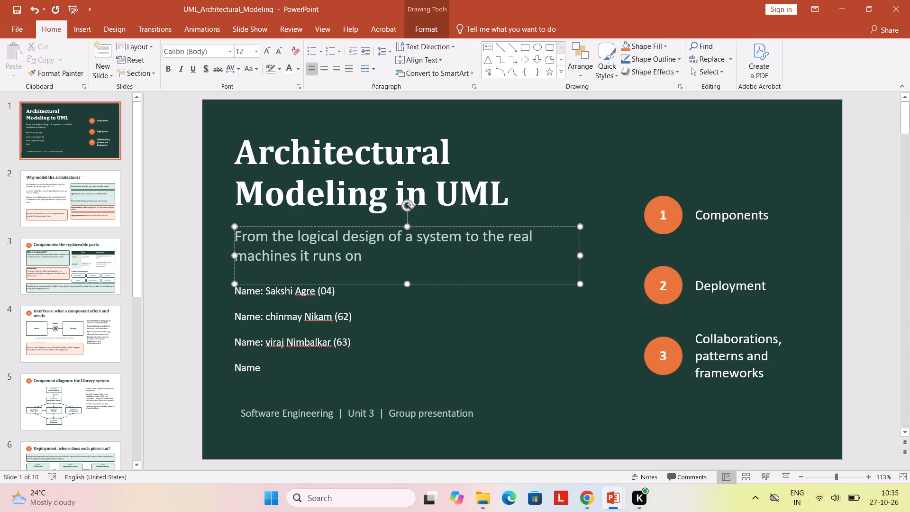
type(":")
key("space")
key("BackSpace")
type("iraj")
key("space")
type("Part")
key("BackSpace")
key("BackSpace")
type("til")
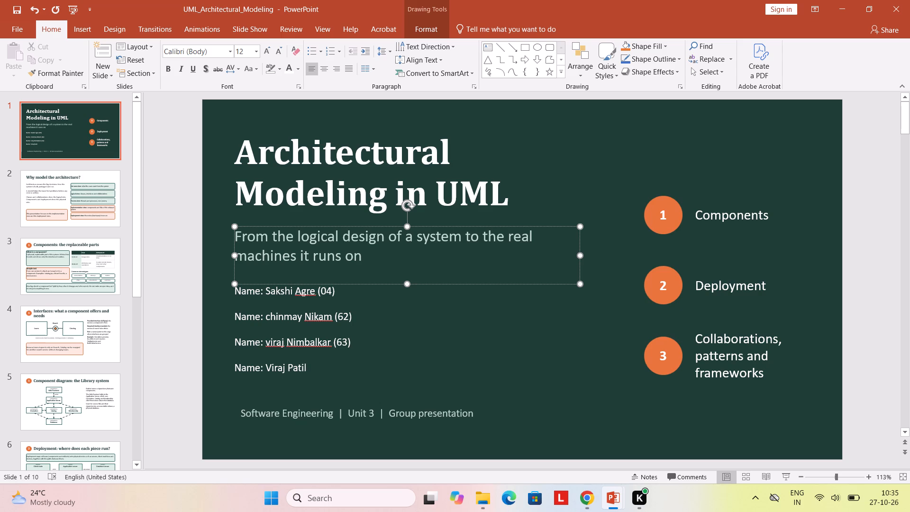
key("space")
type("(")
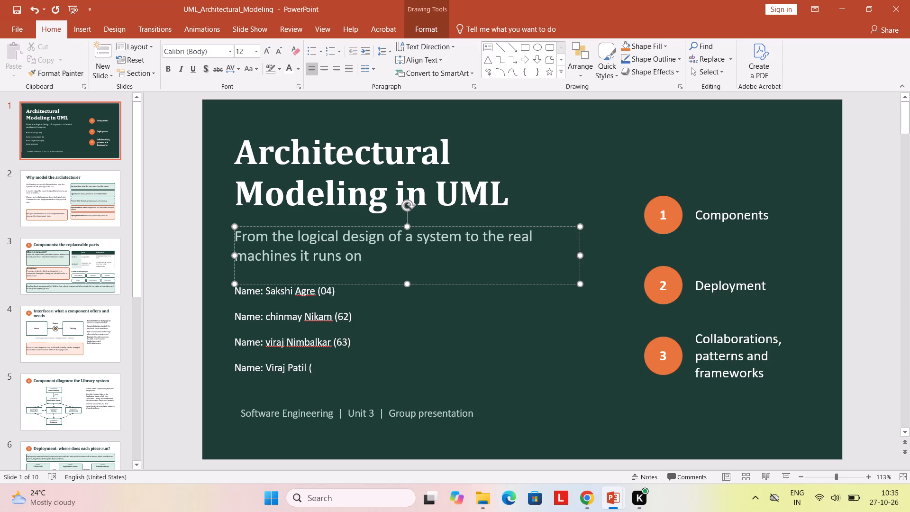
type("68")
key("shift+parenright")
Insert a blank line above the first group member's entry on the title slide.
left_click(232, 288)
left_click(232, 288)
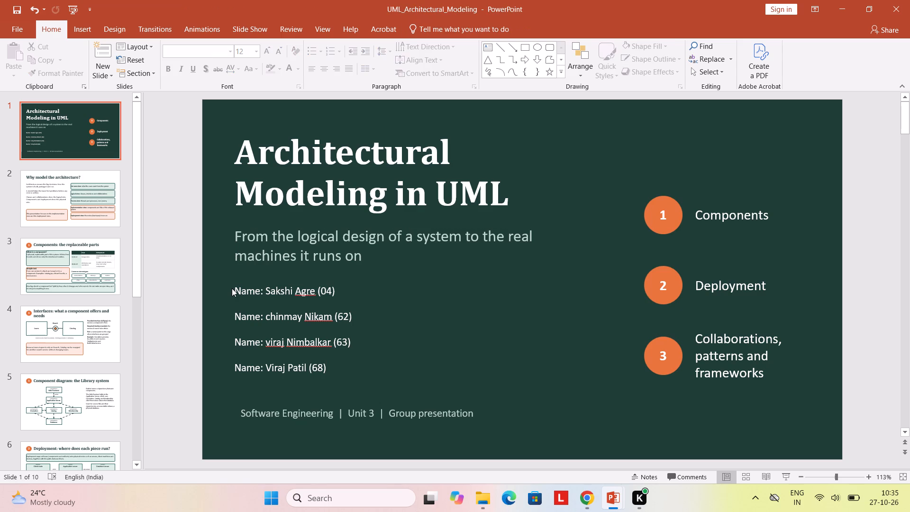
left_click(240, 287)
key("Left")
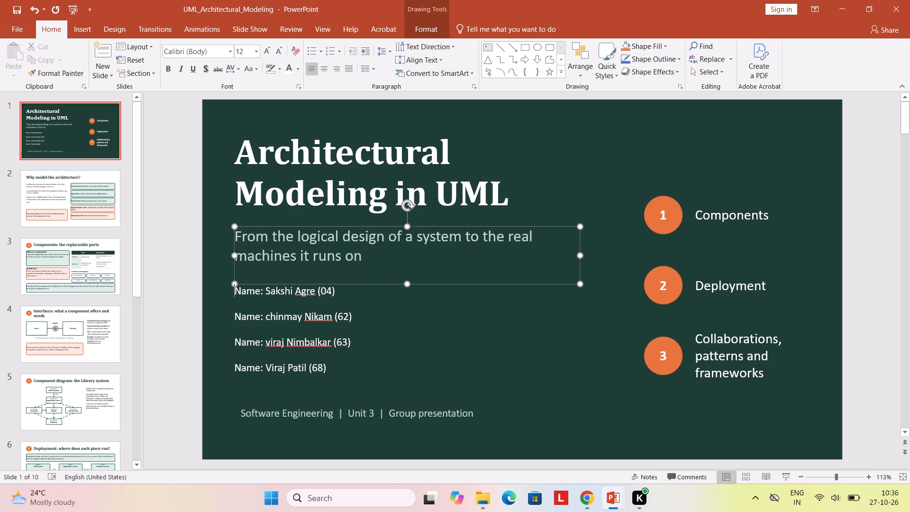
key("Return")
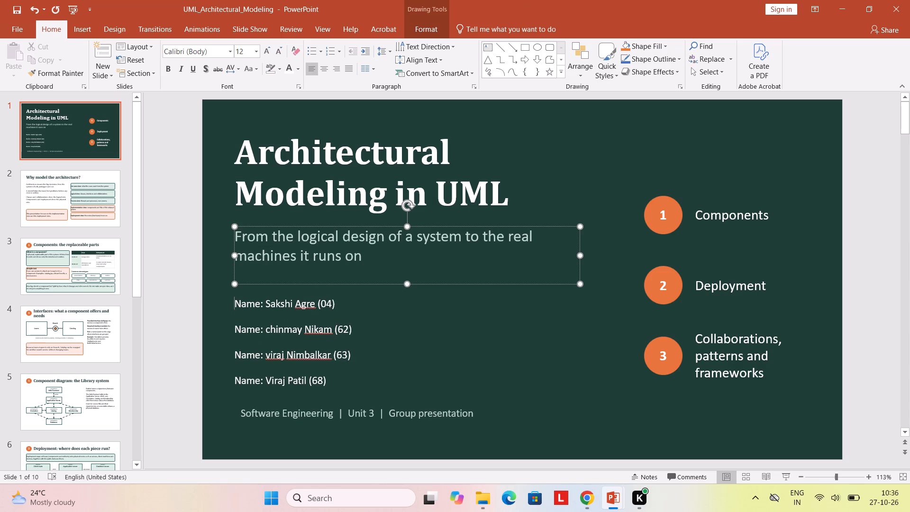
left_click(406, 322)
key("Down")
key("Down")
Review the closing slides, from the canteen ordering website example to the "Collaboration vs pattern vs framework" comparison.
scroll(25, 397, "down", 6)
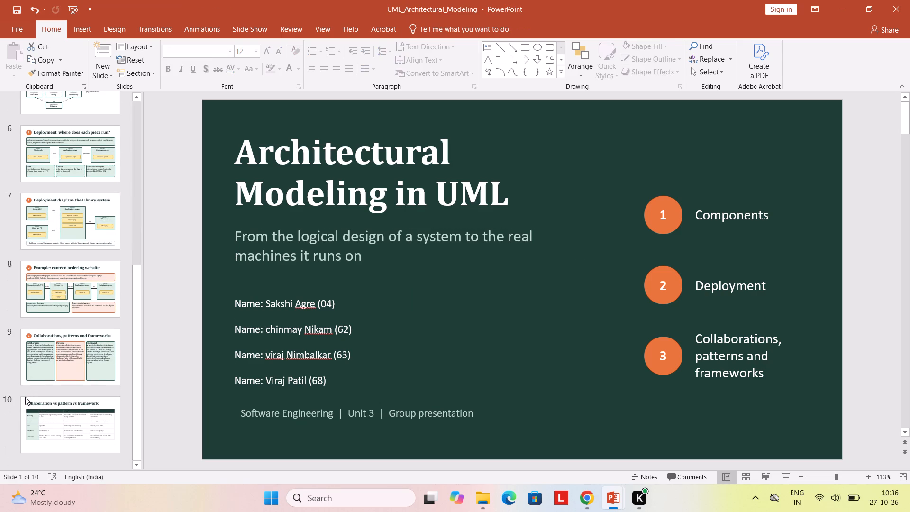
left_click(49, 407)
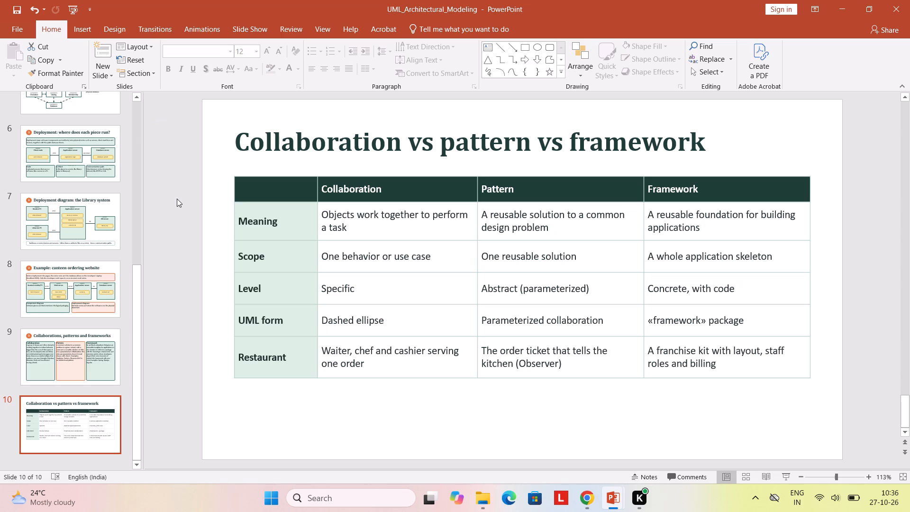
key("Up")
key("Up")
key("Up")
key("Down")
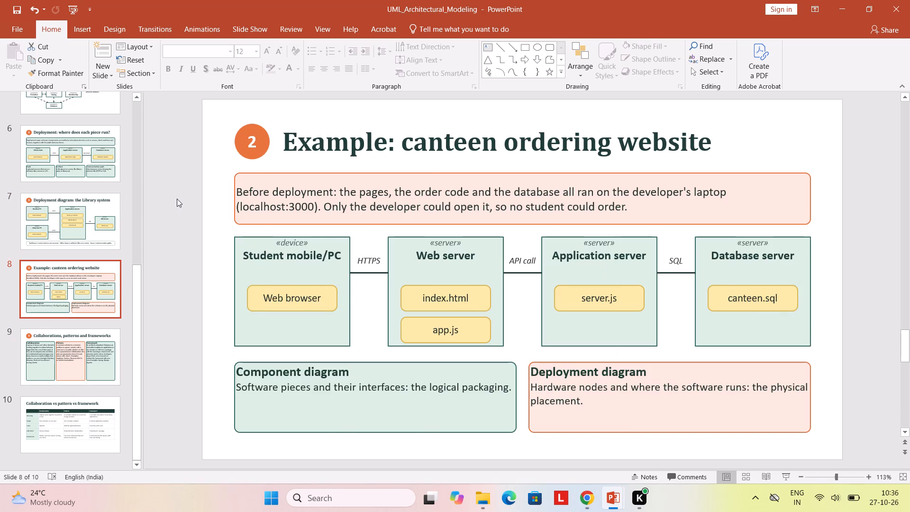
key("Down")
key("Down")
left_click_drag(227, 142, 412, 135)
left_click_drag(412, 135, 317, 115)
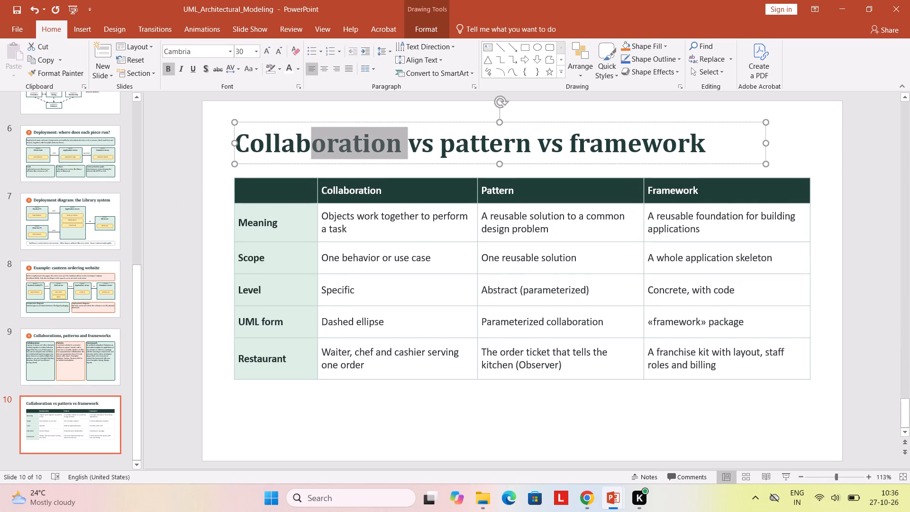
left_click_drag(317, 115, 242, 127)
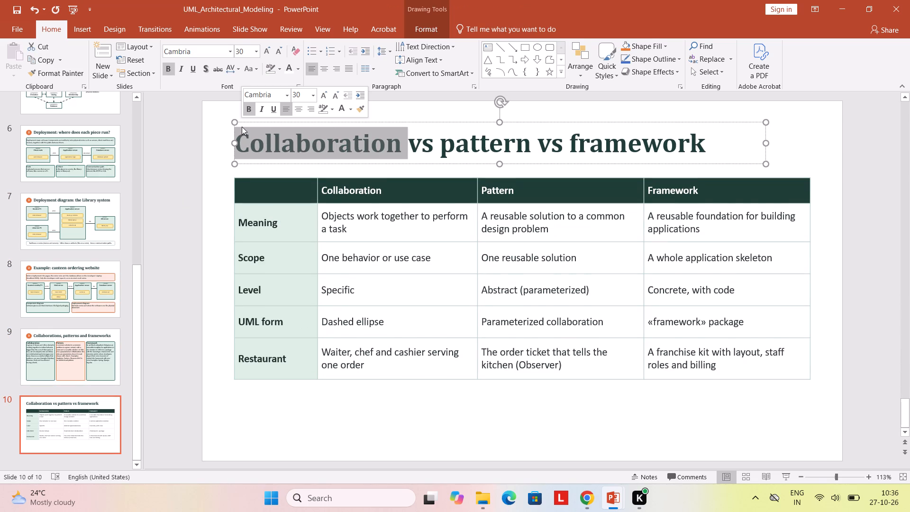
left_click(173, 166)
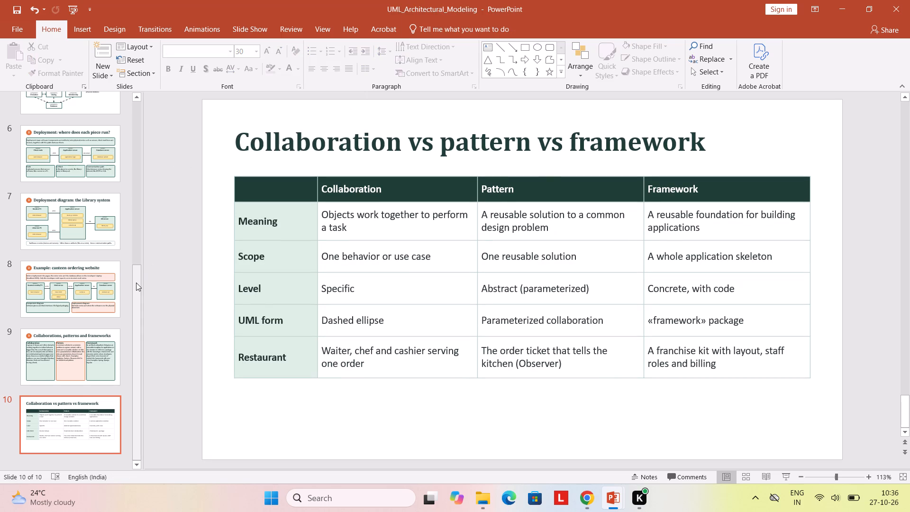
scroll(136, 283, "down", 2)
scroll(139, 390, "down", 1)
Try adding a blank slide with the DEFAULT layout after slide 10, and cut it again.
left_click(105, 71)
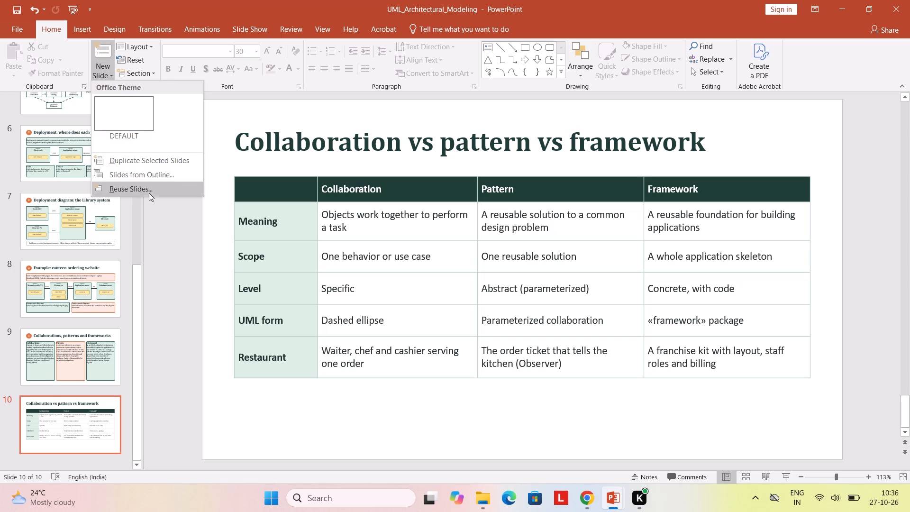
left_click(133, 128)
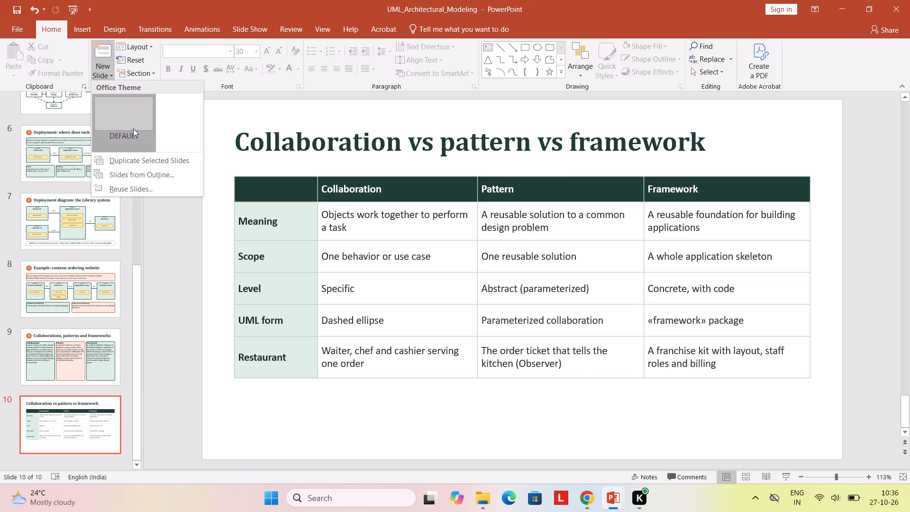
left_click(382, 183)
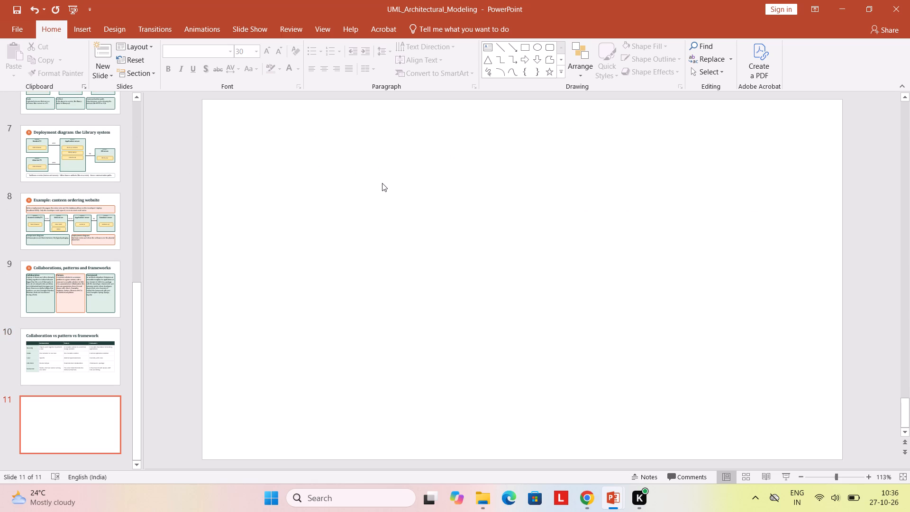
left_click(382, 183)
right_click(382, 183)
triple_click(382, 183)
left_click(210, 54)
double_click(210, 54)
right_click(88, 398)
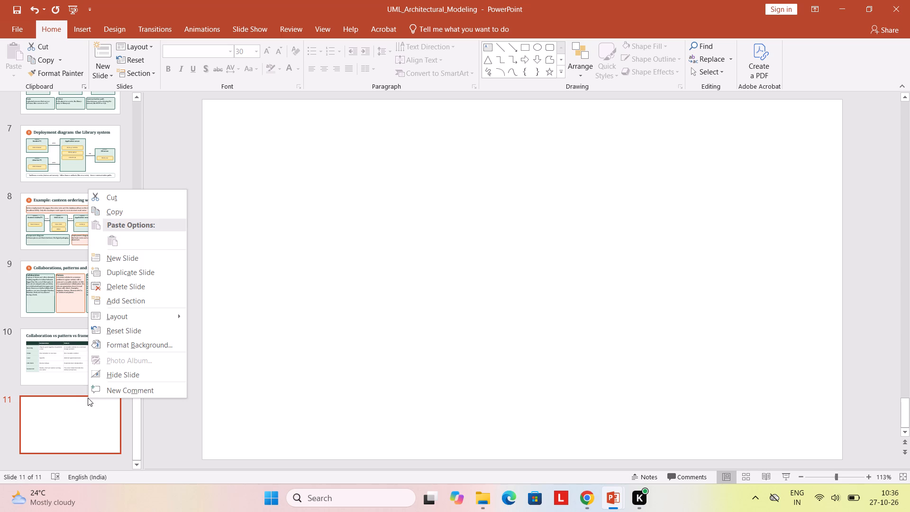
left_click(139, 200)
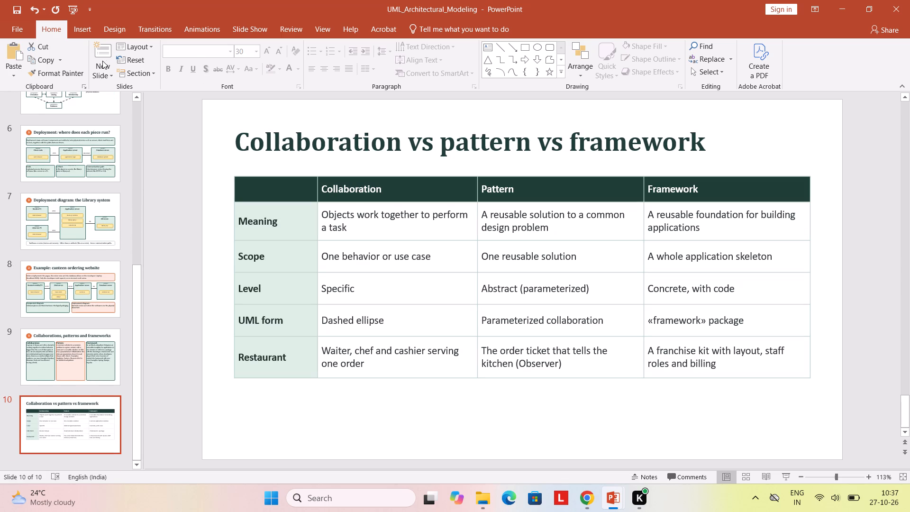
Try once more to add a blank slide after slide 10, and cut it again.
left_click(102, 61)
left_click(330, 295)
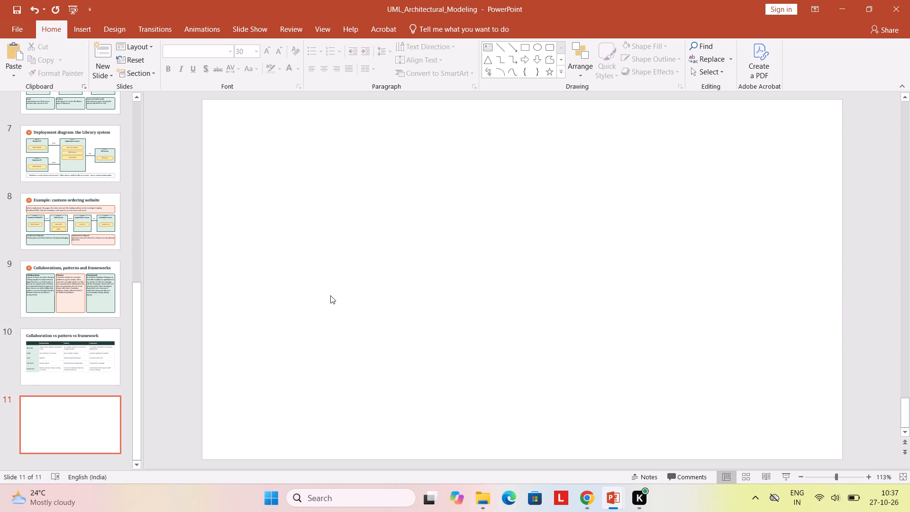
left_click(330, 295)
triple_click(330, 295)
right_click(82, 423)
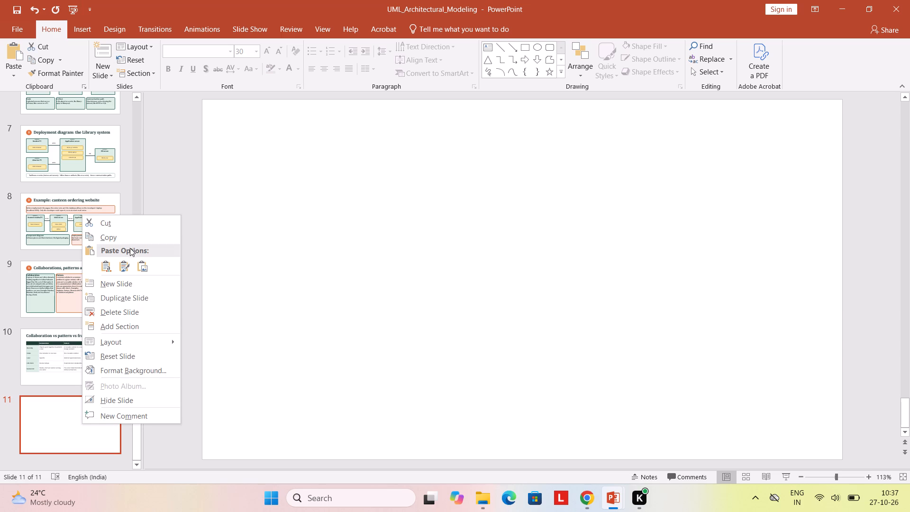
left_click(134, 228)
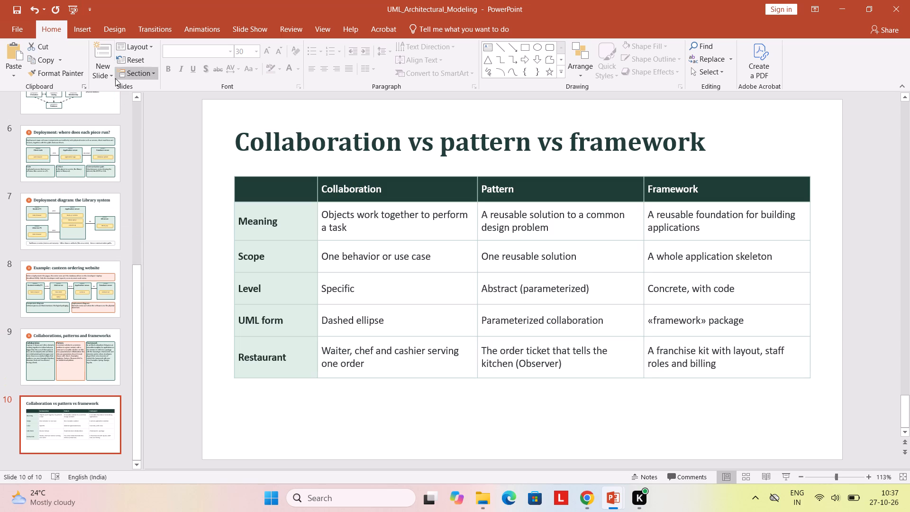
Duplicate the "Collaboration vs pattern vs framework" slide at the end of the deck.
left_click(106, 73)
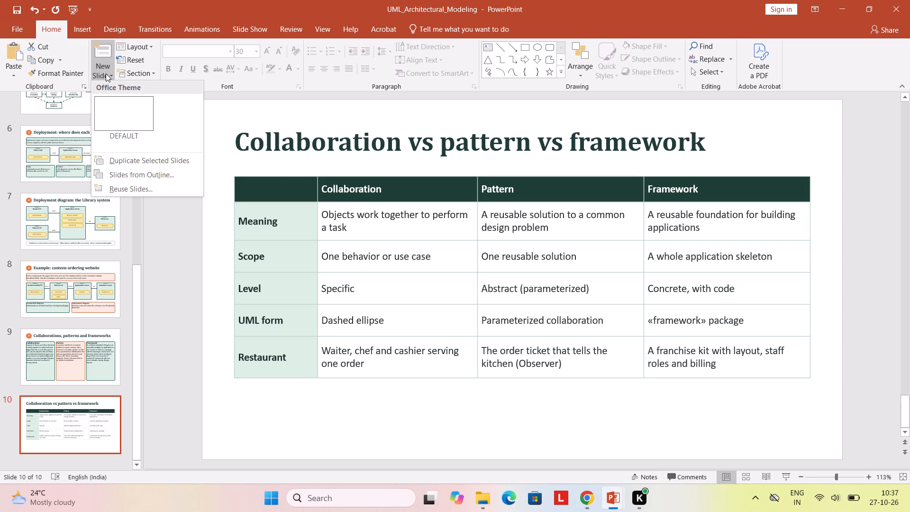
left_click(135, 155)
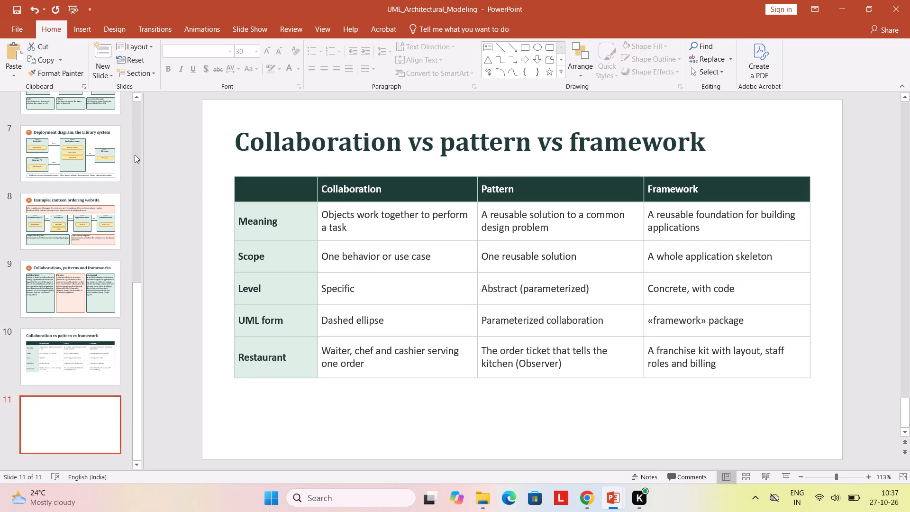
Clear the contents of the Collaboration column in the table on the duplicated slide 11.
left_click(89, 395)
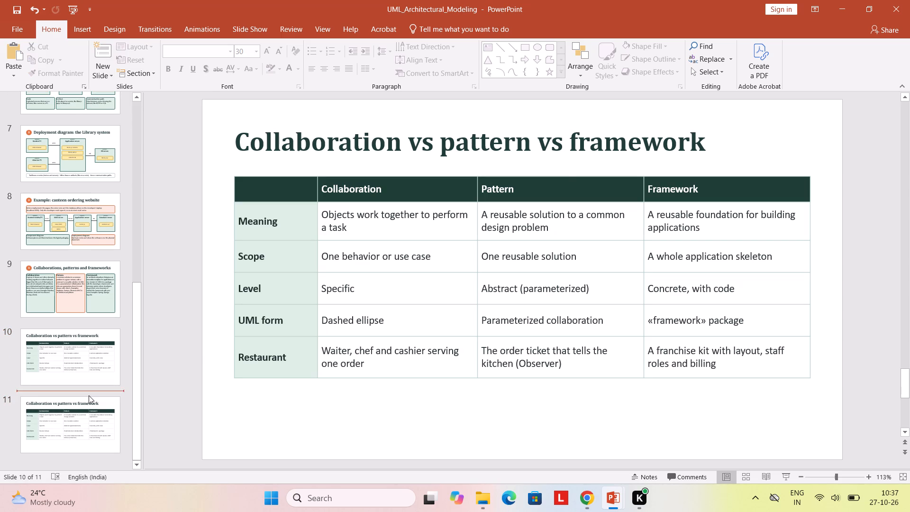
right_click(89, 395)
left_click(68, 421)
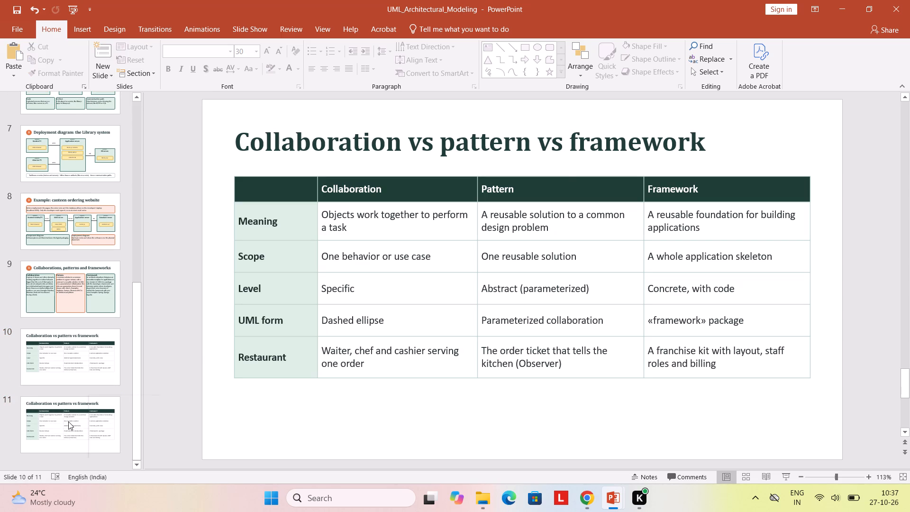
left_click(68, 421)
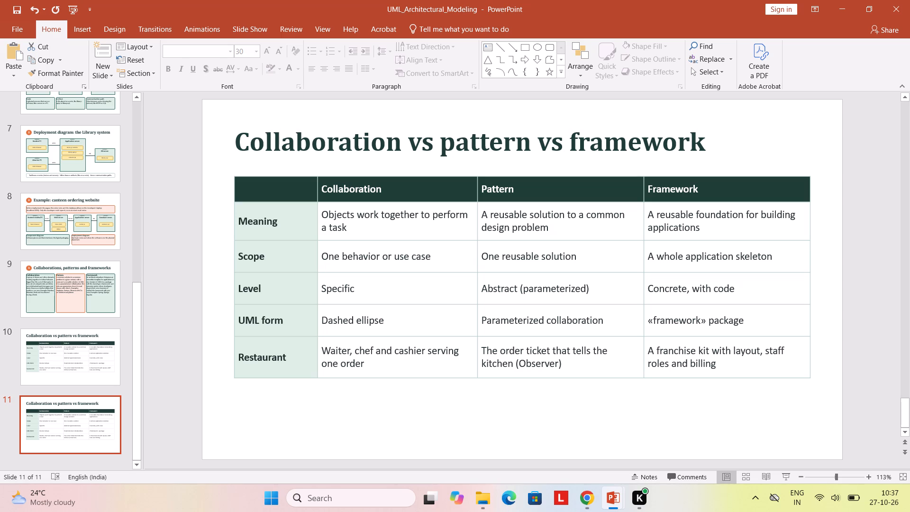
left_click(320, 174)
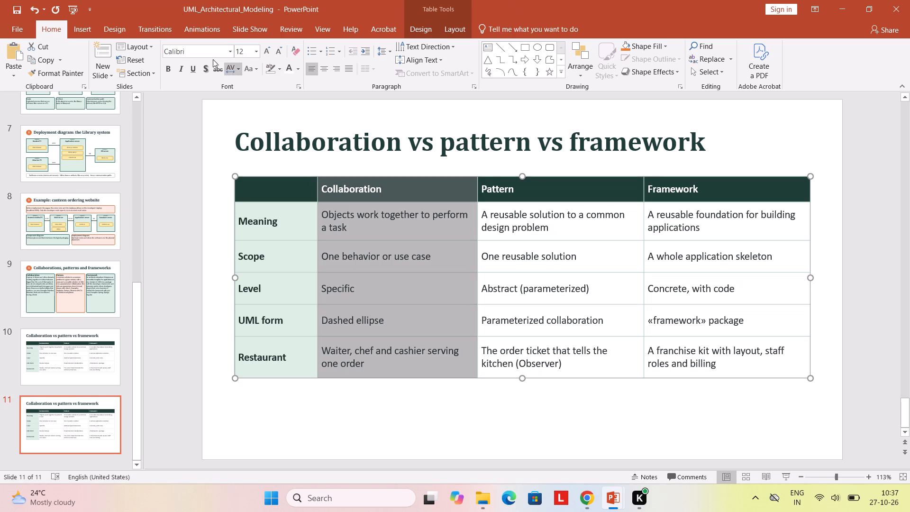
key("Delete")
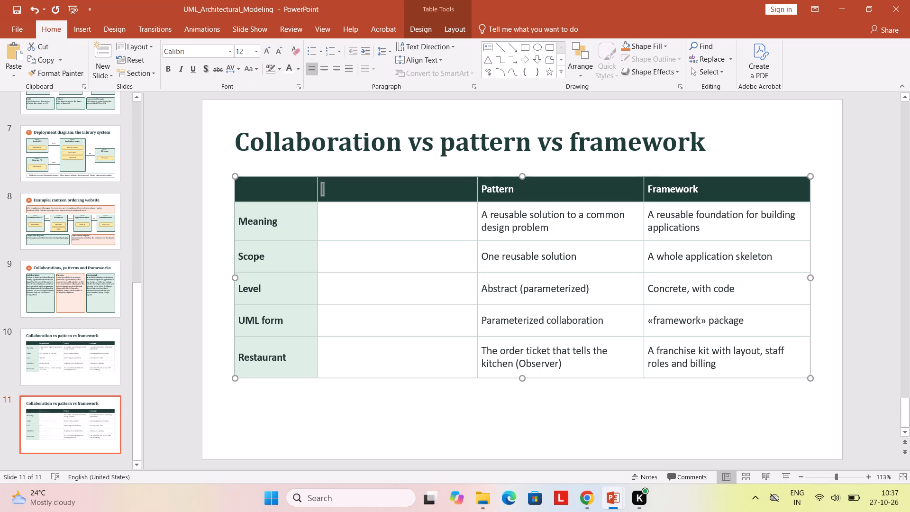
Move the title text box on slide 11 slightly to the right and up.
left_click_drag(236, 160, 260, 143)
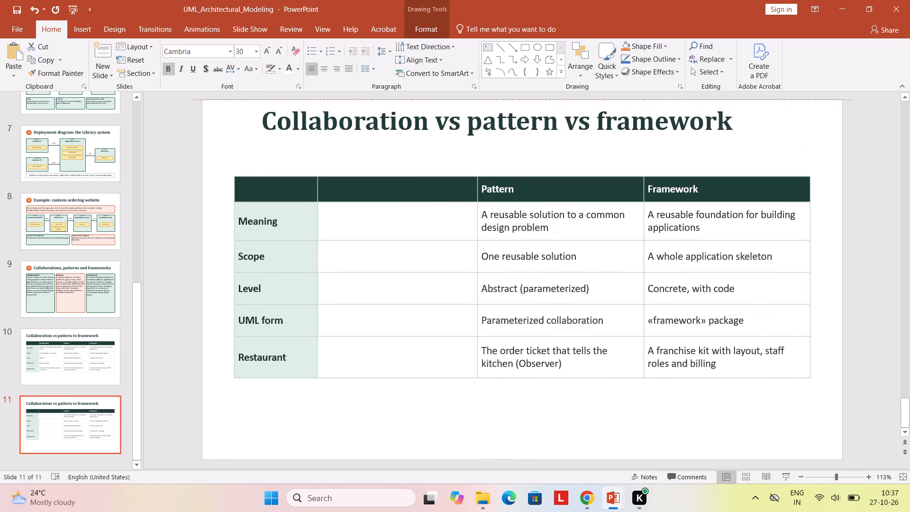
left_click_drag(260, 143, 248, 156)
Delete the whole comparison table from slide 11, keeping only the title.
left_click(226, 177)
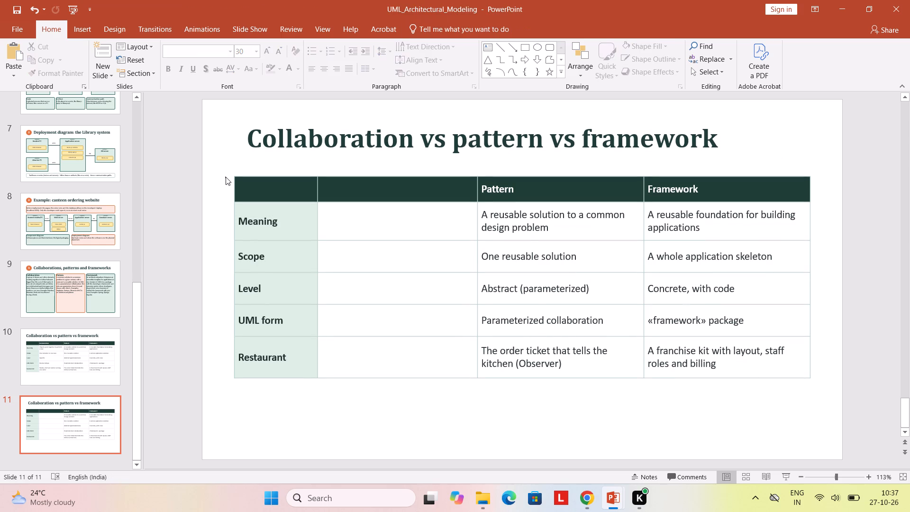
left_click(226, 177)
left_click(243, 180)
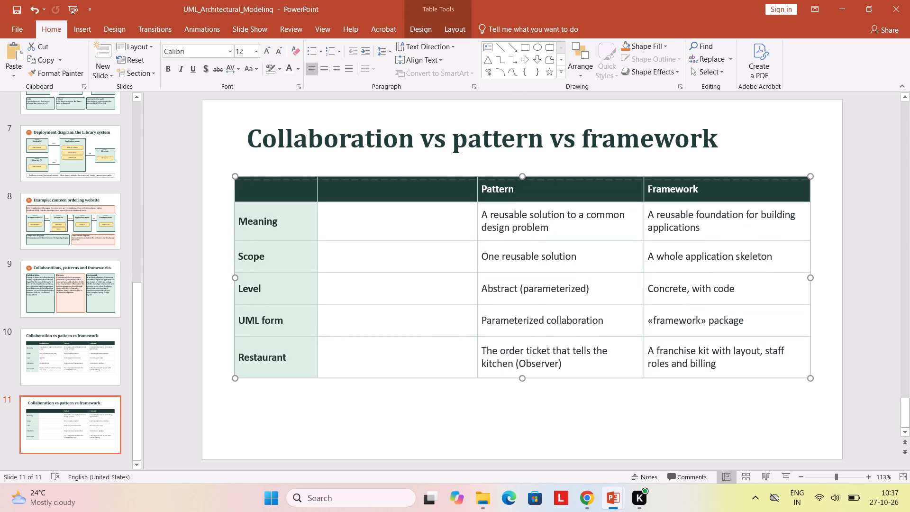
key("Delete")
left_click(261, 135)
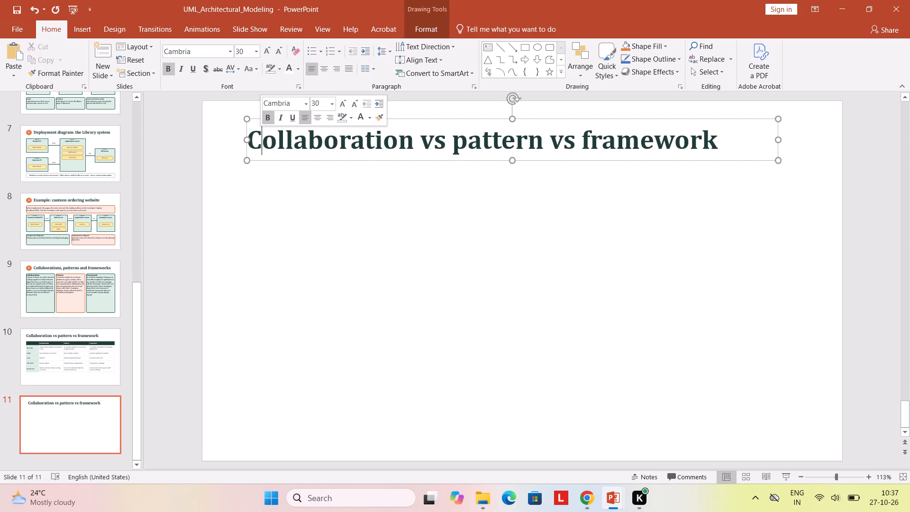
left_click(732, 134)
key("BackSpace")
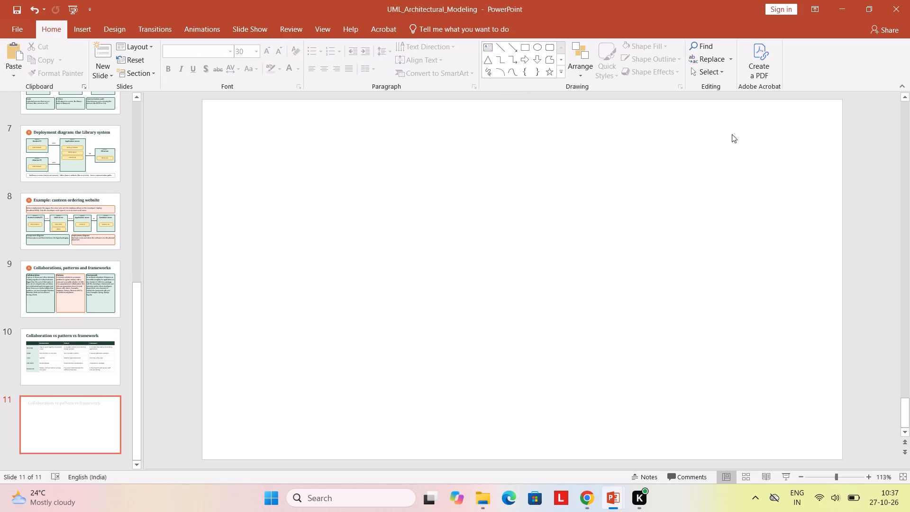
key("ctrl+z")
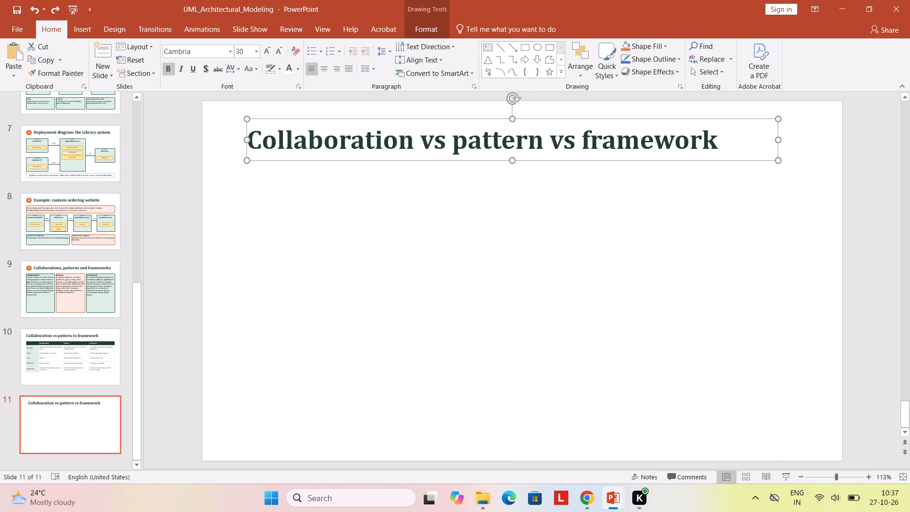
Move the title text box on slide 11 down to the middle of the slide.
left_click_drag(721, 150, 709, 142)
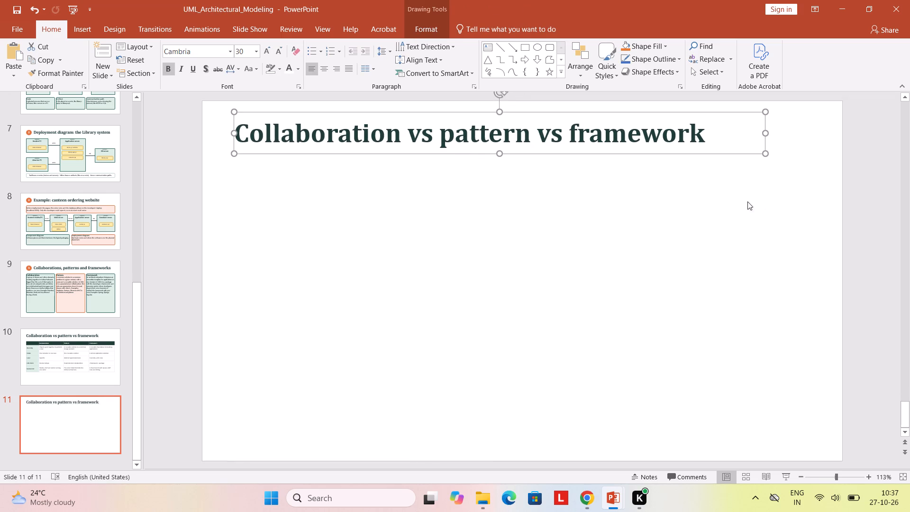
left_click_drag(611, 146, 715, 133)
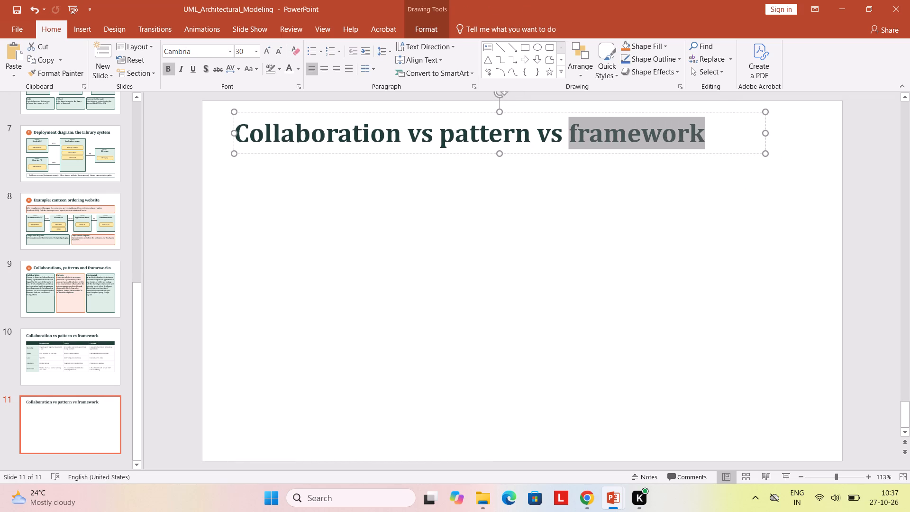
left_click_drag(715, 133, 717, 133)
left_click(717, 133)
left_click_drag(713, 138, 740, 211)
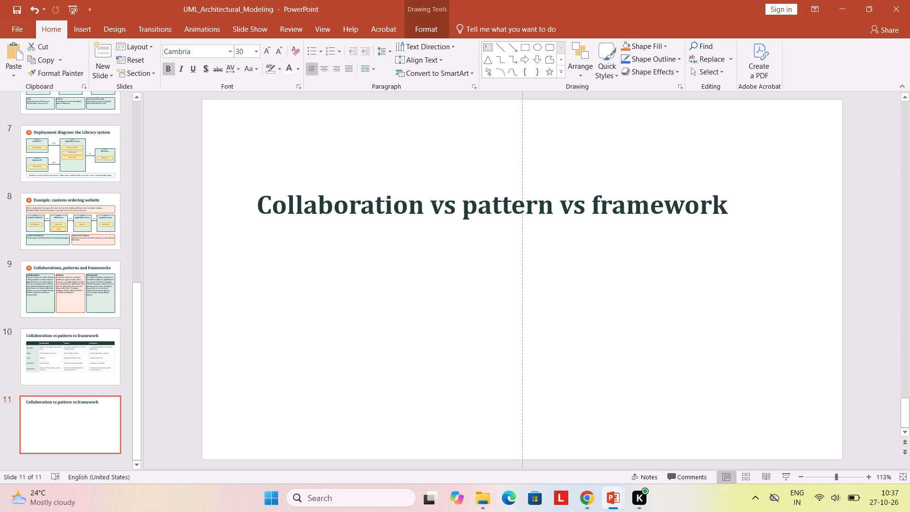
left_click_drag(740, 211, 759, 257)
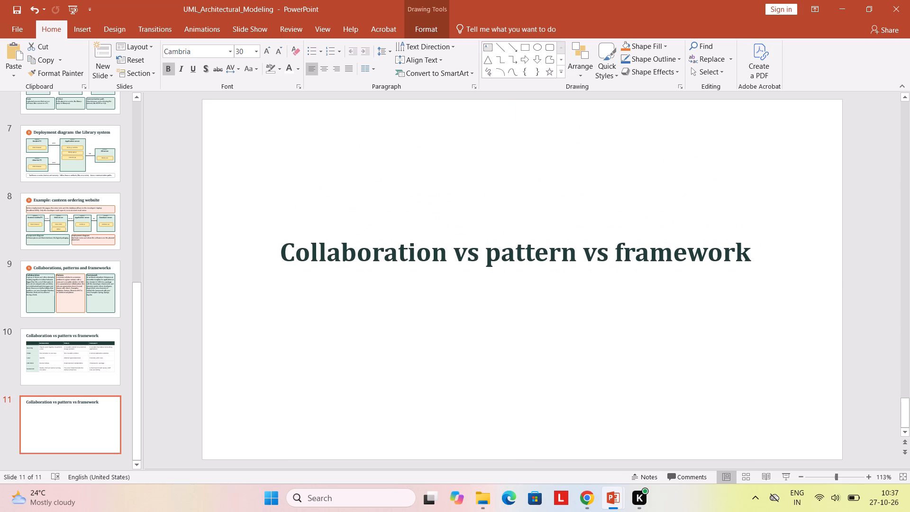
left_click_drag(759, 257, 760, 270)
left_click(760, 270)
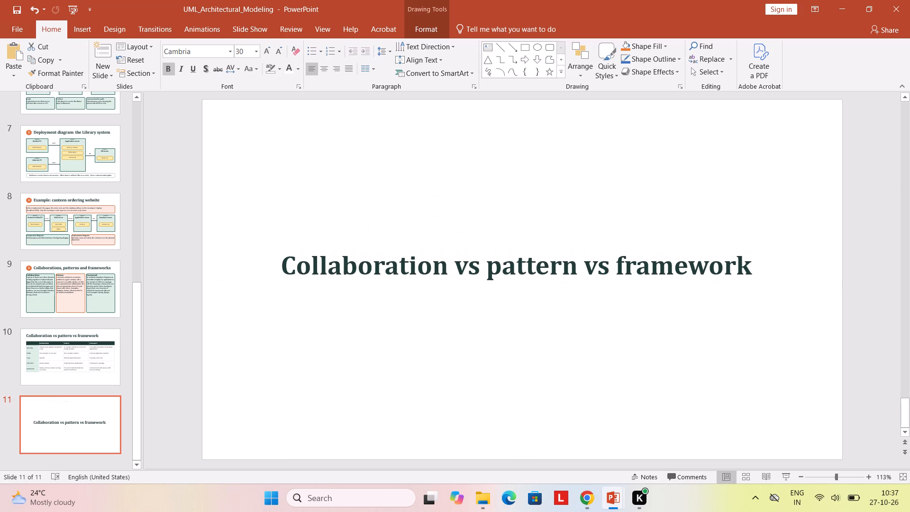
Replace the title text "Collaboration vs pattern vs framework" on slide 11 with "THANK YOU".
left_click(746, 267)
key("BackSpace")
key("BackSpace")
key("BackSpace")
key("BackSpace")
key("BackSpace")
key("BackSpace")
key("BackSpace")
key("BackSpace")
key("BackSpace")
key("BackSpace")
key("BackSpace")
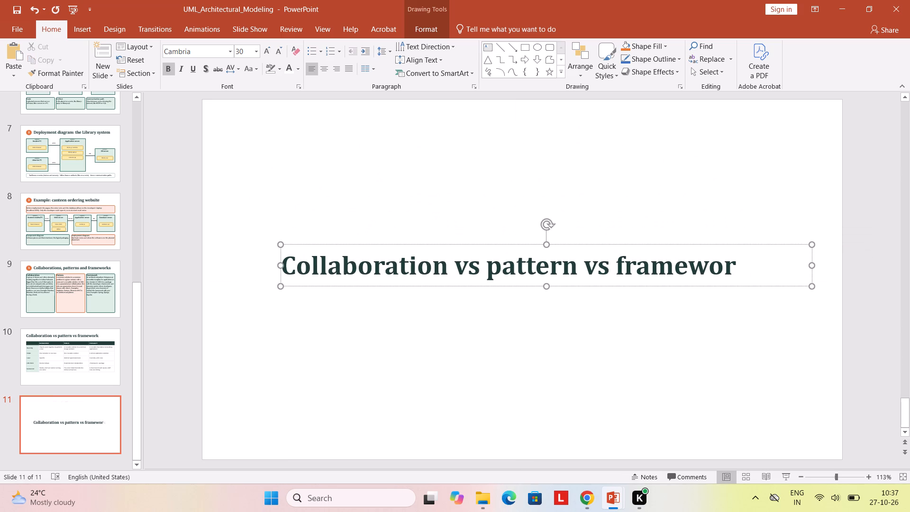
key("BackSpace")
key("BackSpace")
key("BackSpace")
key("BackSpace")
key("BackSpace")
key("BackSpace")
key("BackSpace")
key("BackSpace")
key("BackSpace")
key("BackSpace")
key("BackSpace")
key("BackSpace")
key("BackSpace")
key("BackSpace")
key("BackSpace")
key("BackSpace")
key("BackSpace")
key("BackSpace")
key("BackSpace")
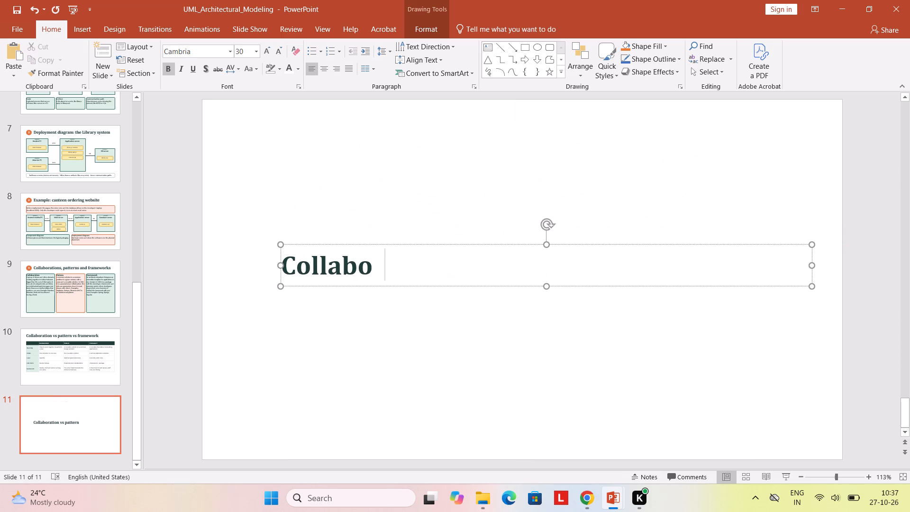
key("BackSpace")
key("BackSpace")
key("BackSpace")
key("BackSpace")
key("BackSpace")
key("BackSpace")
key("BackSpace")
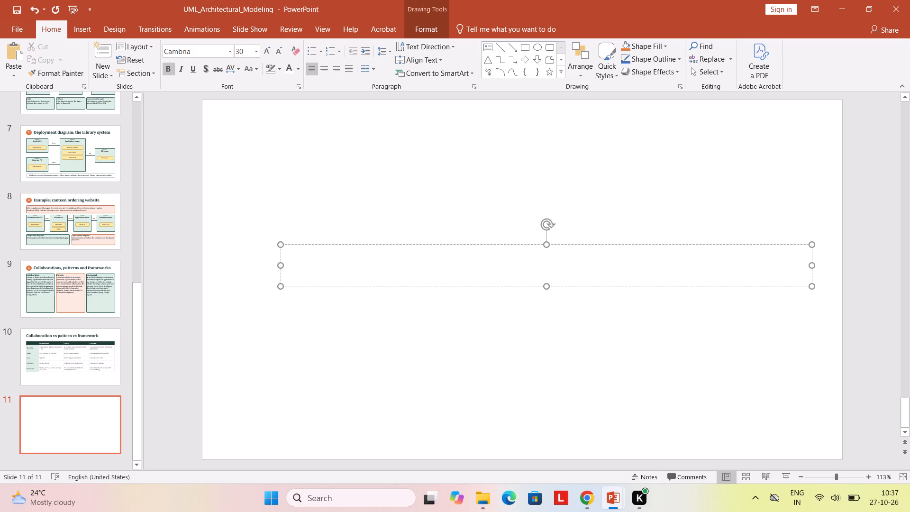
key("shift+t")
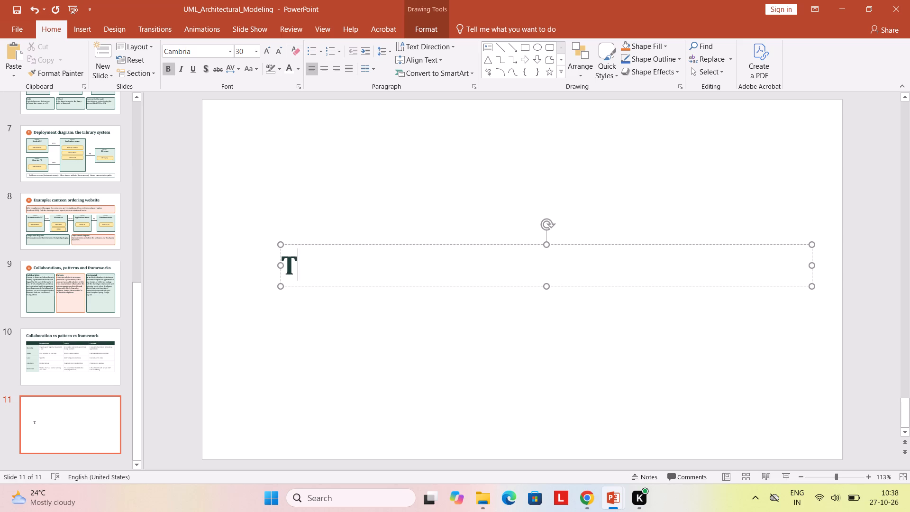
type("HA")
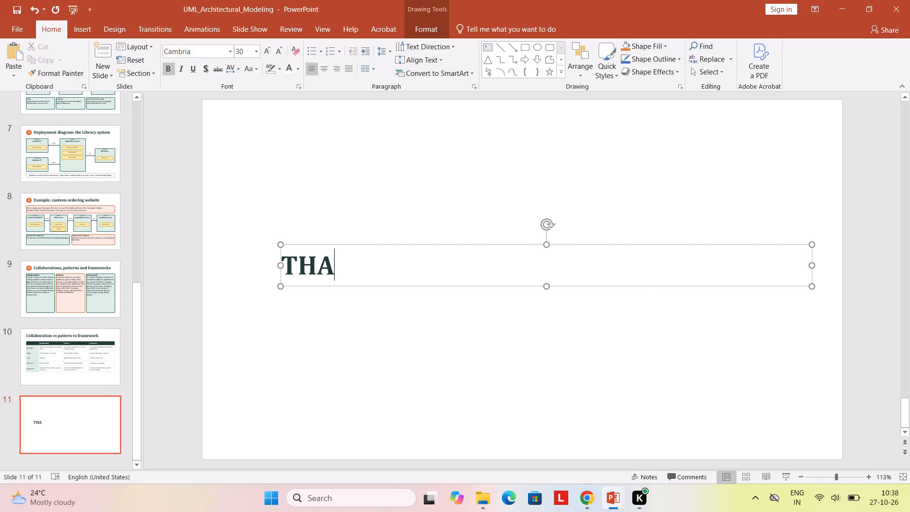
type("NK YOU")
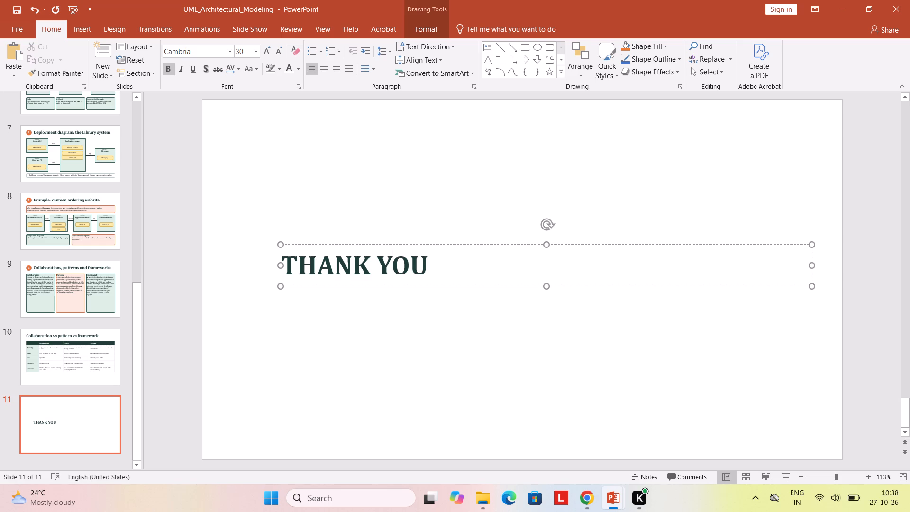
Shift the THANK YOU text box sideways so its text sits nearer the centre of the slide.
left_click_drag(456, 260, 606, 248)
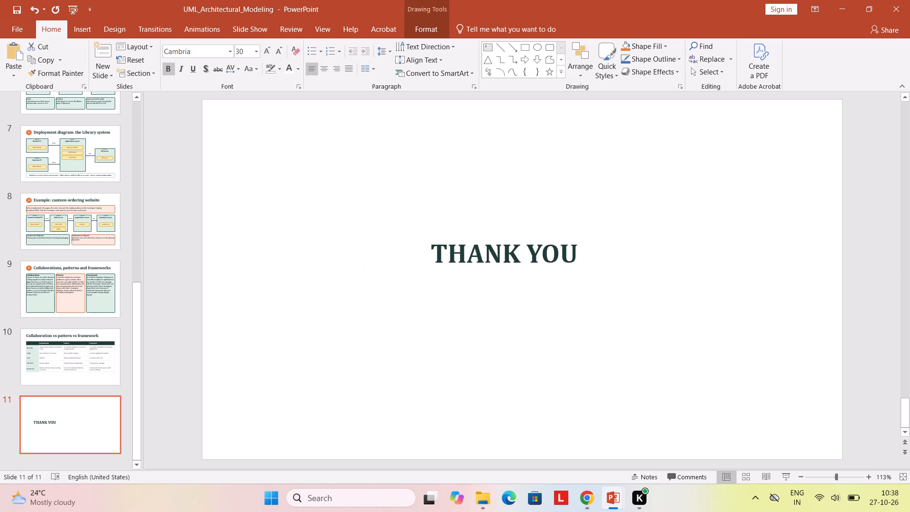
left_click_drag(606, 248, 603, 258)
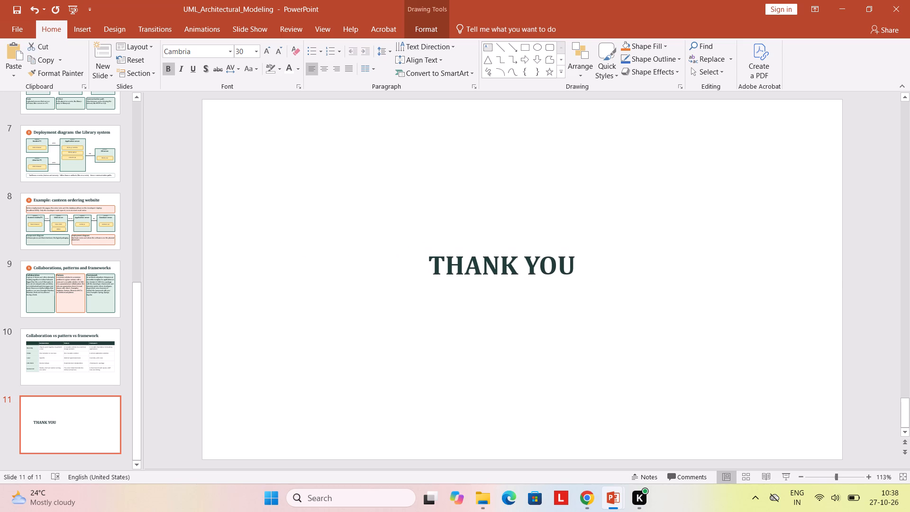
left_click_drag(603, 258, 602, 255)
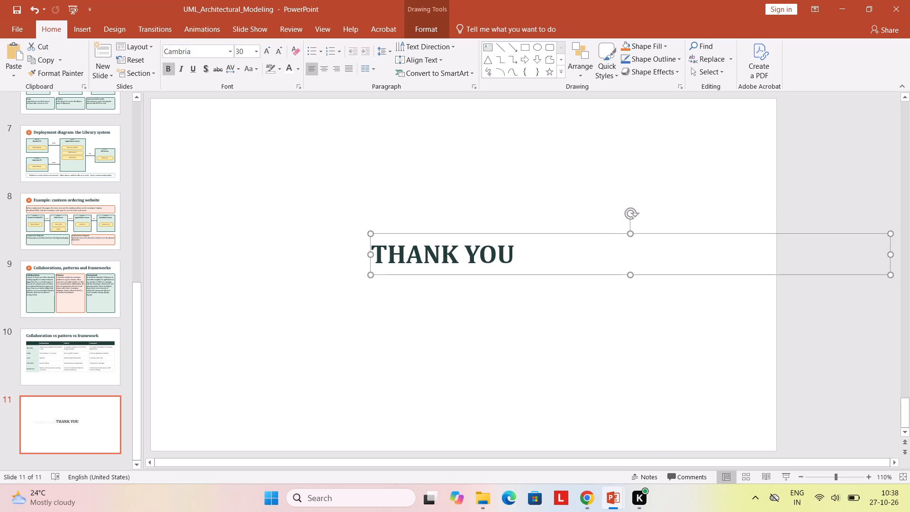
left_click_drag(612, 267, 547, 270)
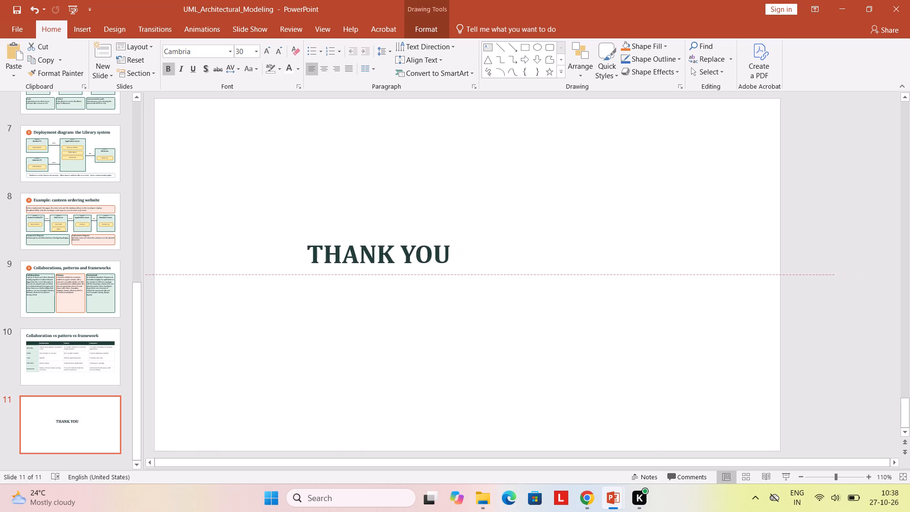
left_click_drag(547, 270, 538, 271)
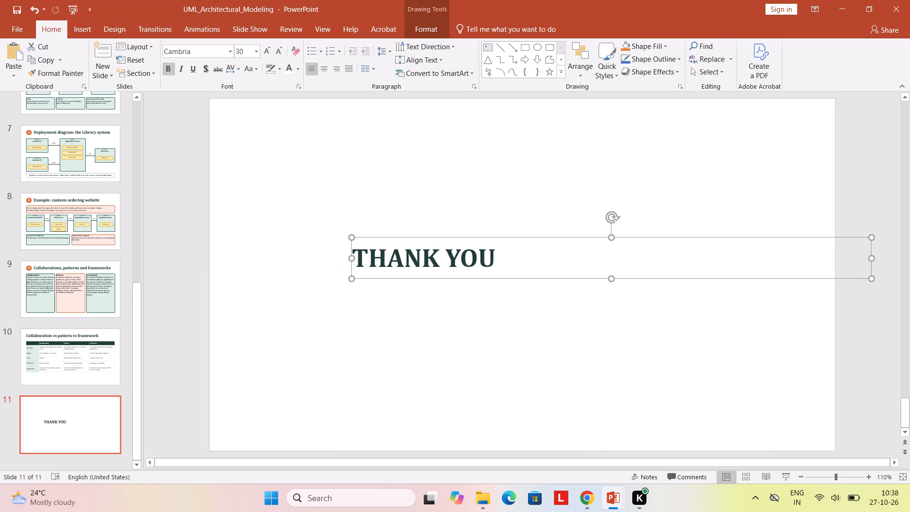
Resize the THANK YOU text box to be much narrower and taller, so it fits closely around the text's width.
left_click_drag(872, 236, 670, 262)
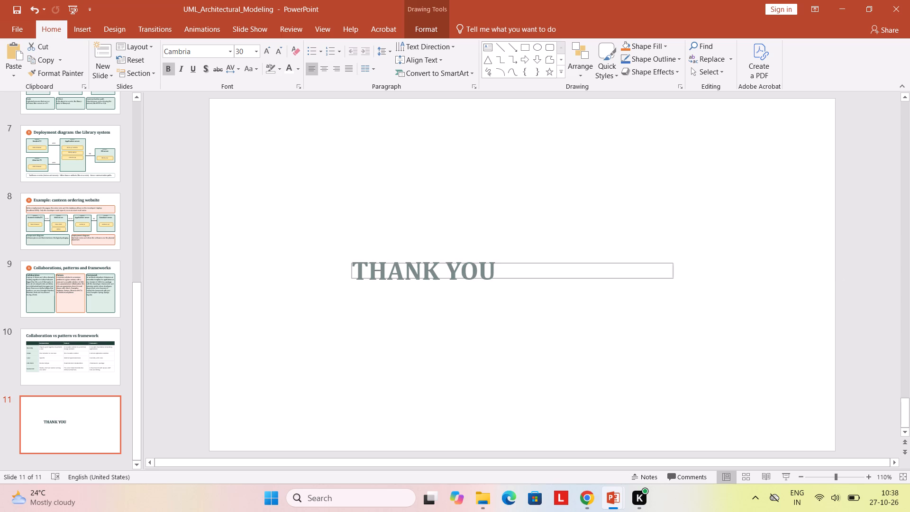
left_click_drag(670, 262, 546, 191)
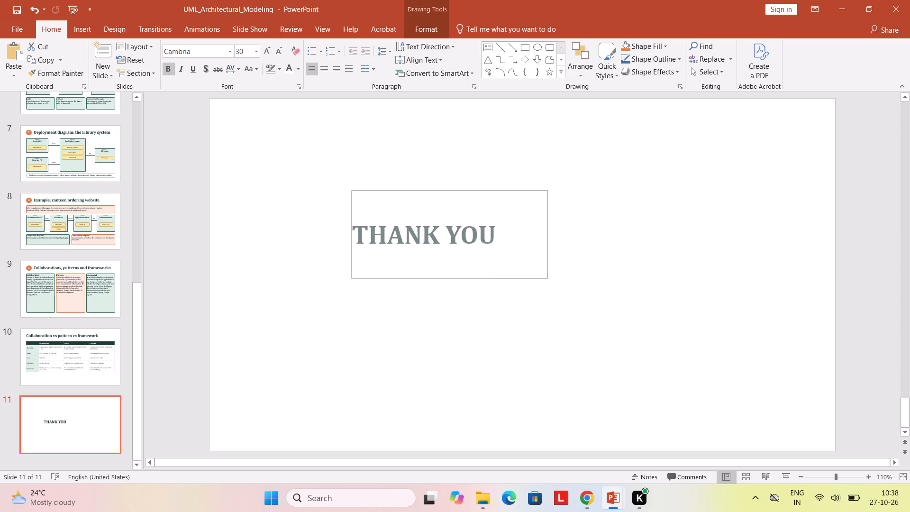
left_click_drag(546, 191, 534, 192)
Reposition the resized THANK YOU text box near the horizontal centre of slide 11, slightly above the middle.
left_click_drag(511, 219, 550, 220)
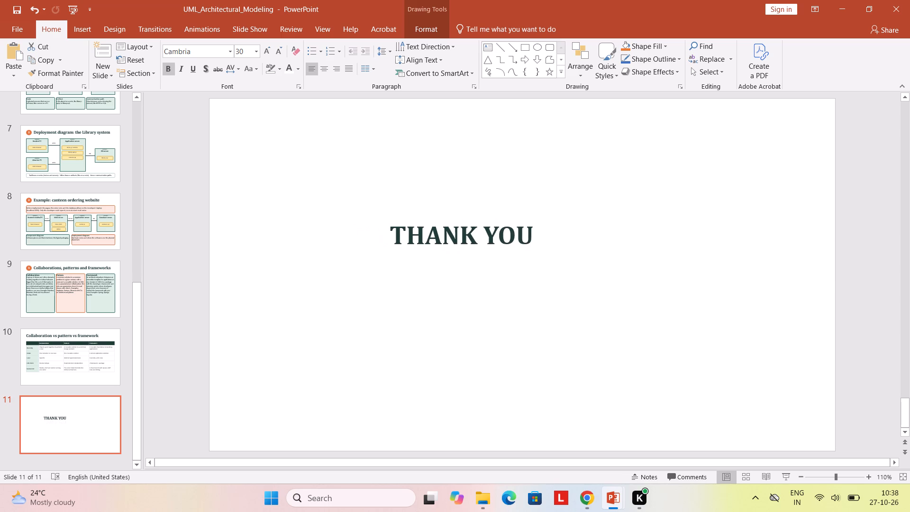
left_click_drag(550, 220, 563, 213)
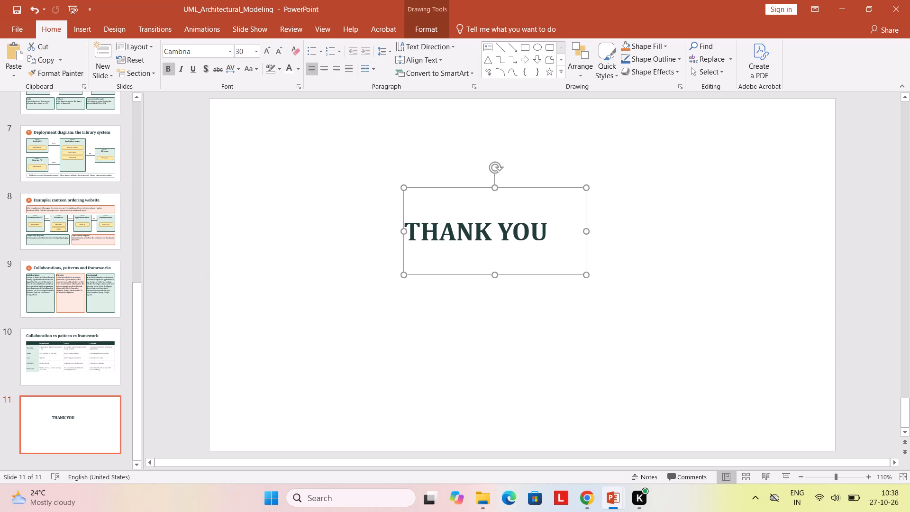
left_click_drag(494, 202, 503, 206)
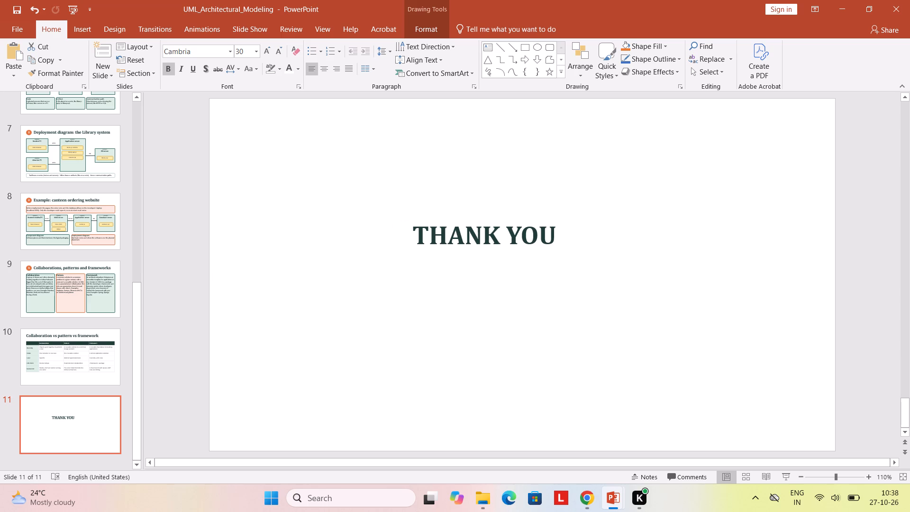
left_click_drag(503, 206, 502, 206)
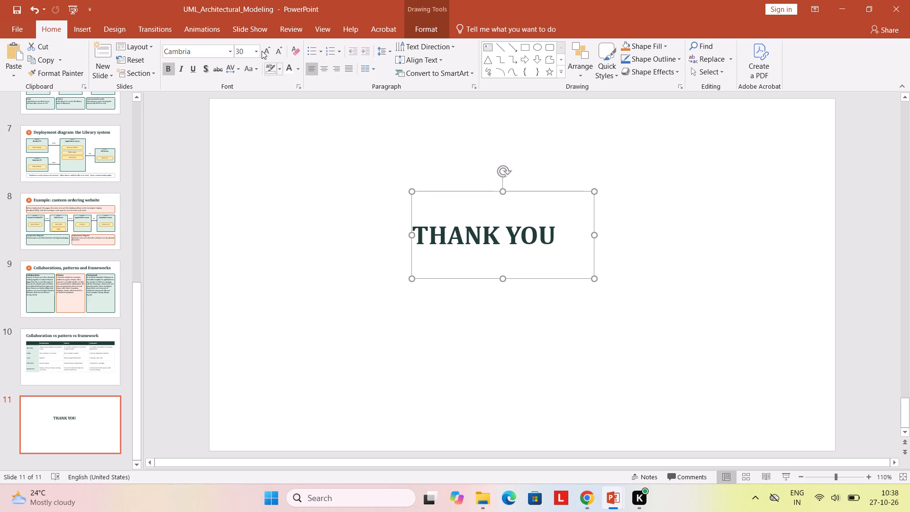
Set the font size of the THANK YOU text to 50.
left_click(255, 45)
left_click(255, 45)
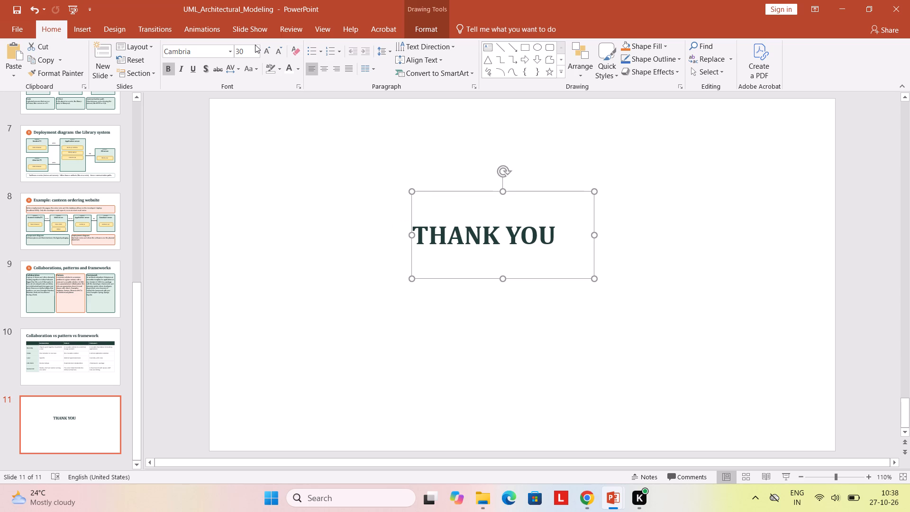
left_click(255, 45)
left_click(255, 45)
left_click(238, 48)
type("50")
left_click(278, 210)
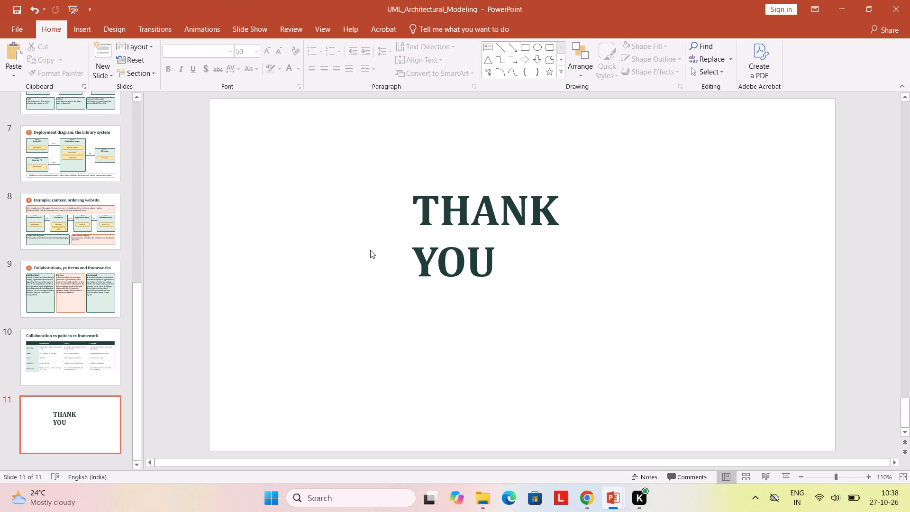
Try to offset the lines of the THANK YOU text by inserting extra spaces between THANK and YOU.
left_click_drag(390, 210, 416, 214)
left_click(416, 214)
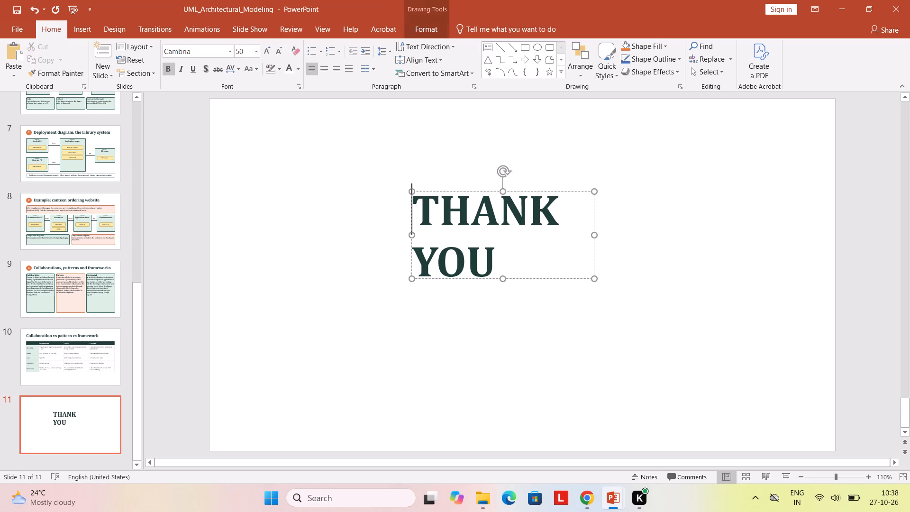
left_click(416, 257)
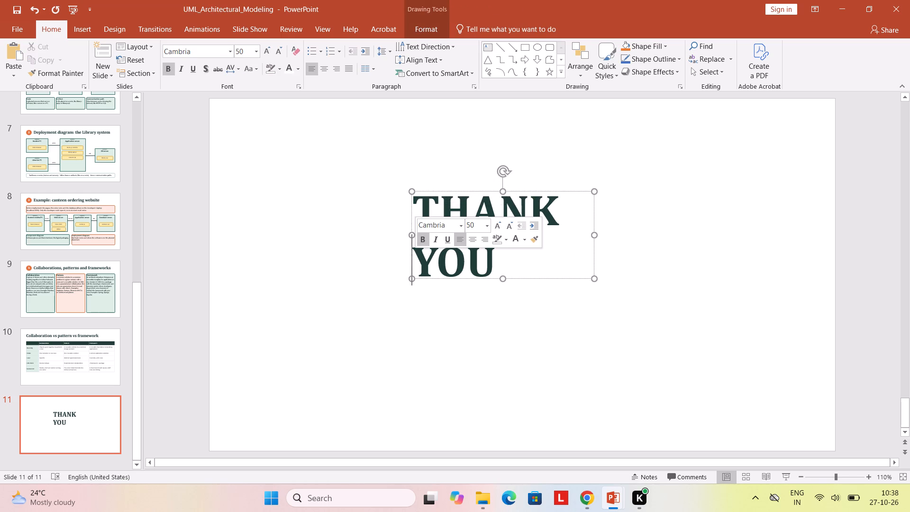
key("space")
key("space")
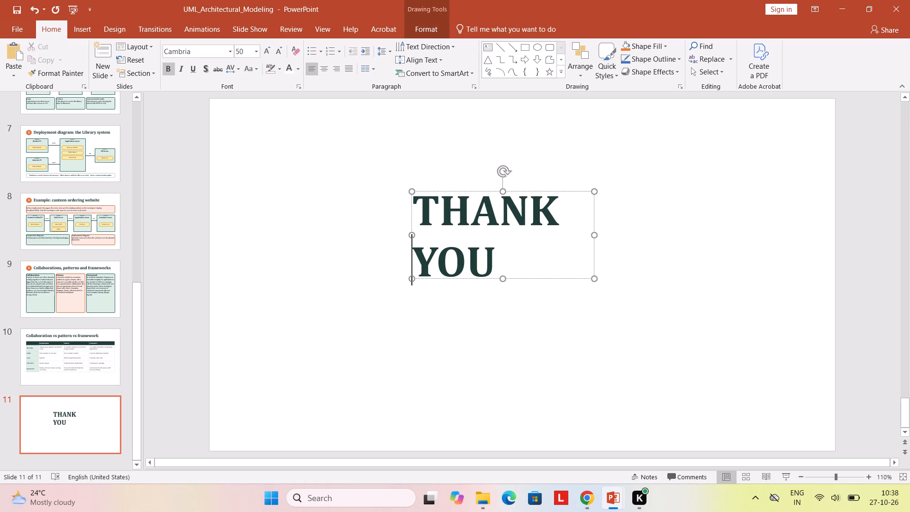
left_click(575, 213)
left_click(575, 213)
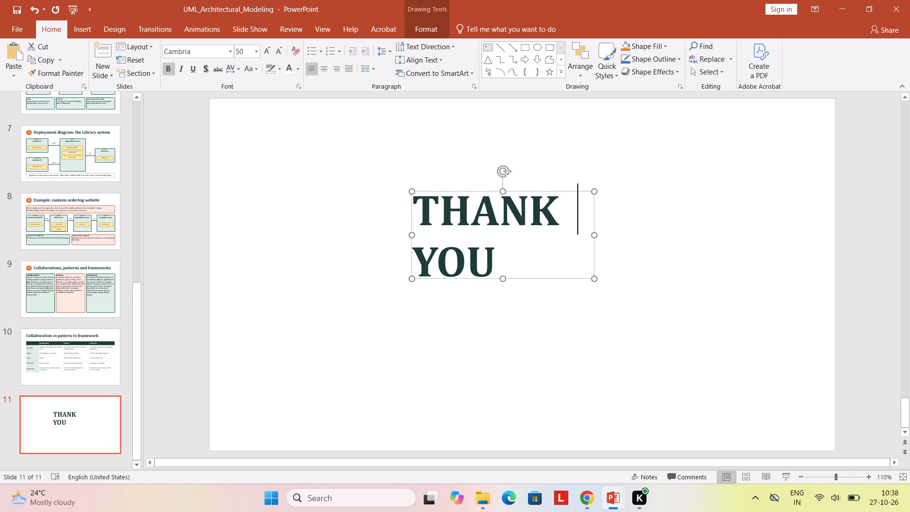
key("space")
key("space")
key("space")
key("Left")
key("Left")
key("Left")
key("Left")
key("Left")
Add an ellipsis ("...") directly after YOU in the closing text.
left_click(497, 255)
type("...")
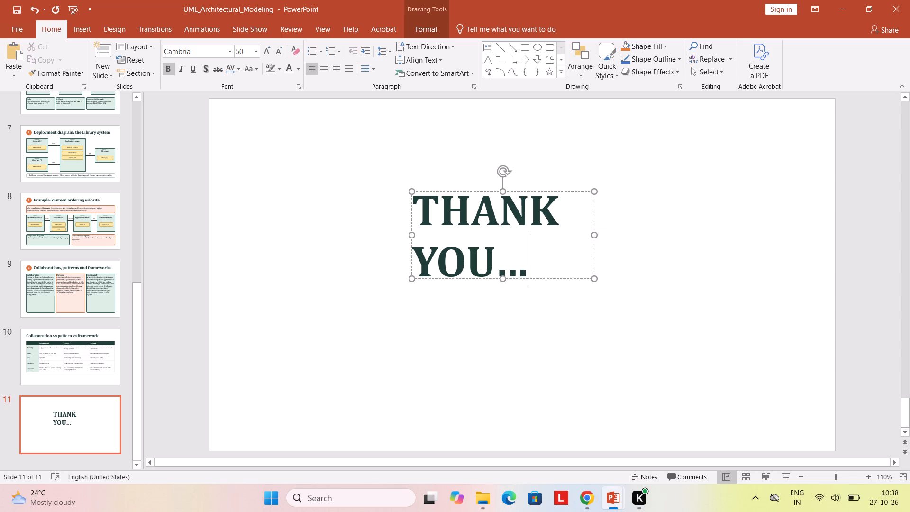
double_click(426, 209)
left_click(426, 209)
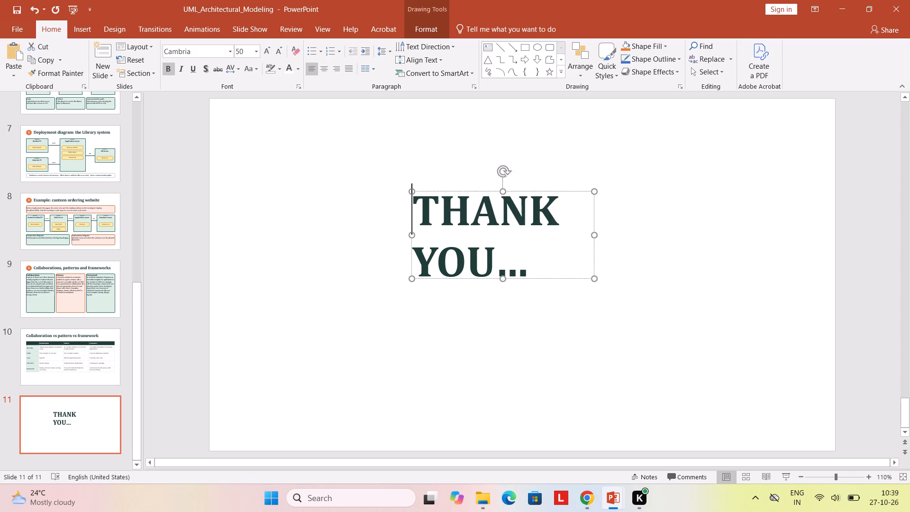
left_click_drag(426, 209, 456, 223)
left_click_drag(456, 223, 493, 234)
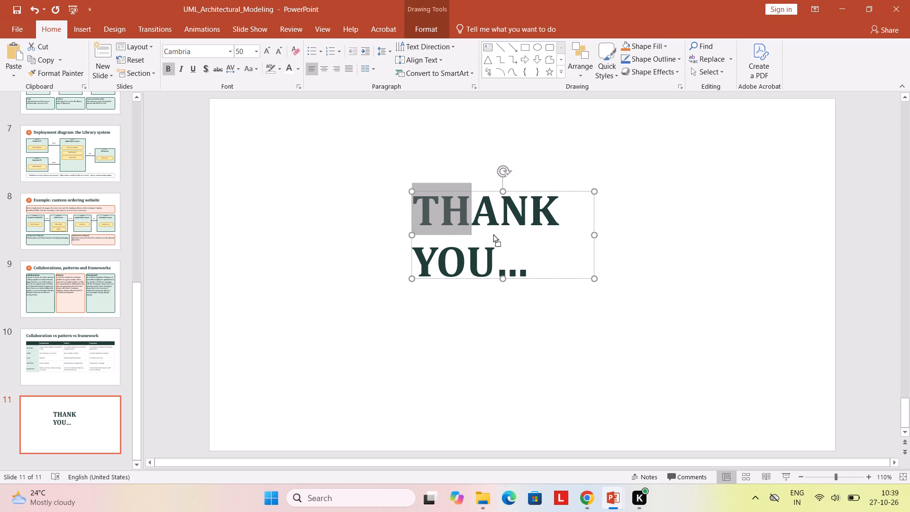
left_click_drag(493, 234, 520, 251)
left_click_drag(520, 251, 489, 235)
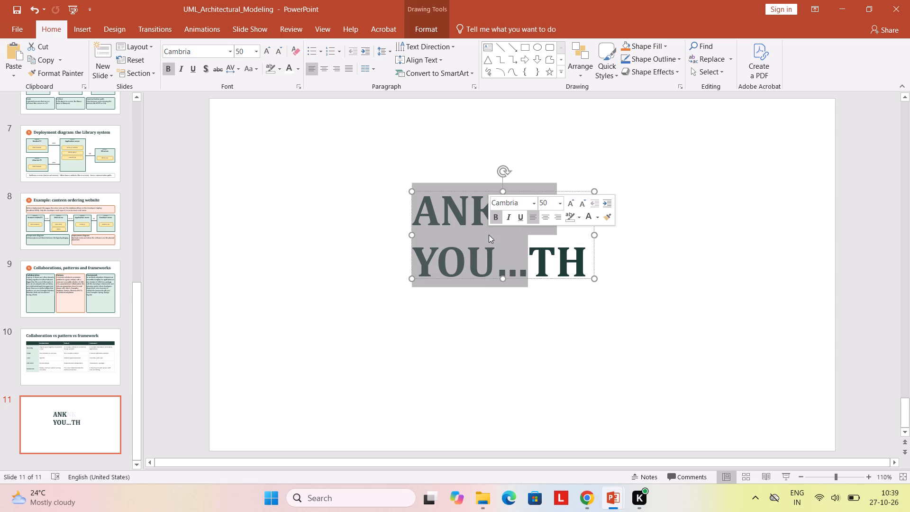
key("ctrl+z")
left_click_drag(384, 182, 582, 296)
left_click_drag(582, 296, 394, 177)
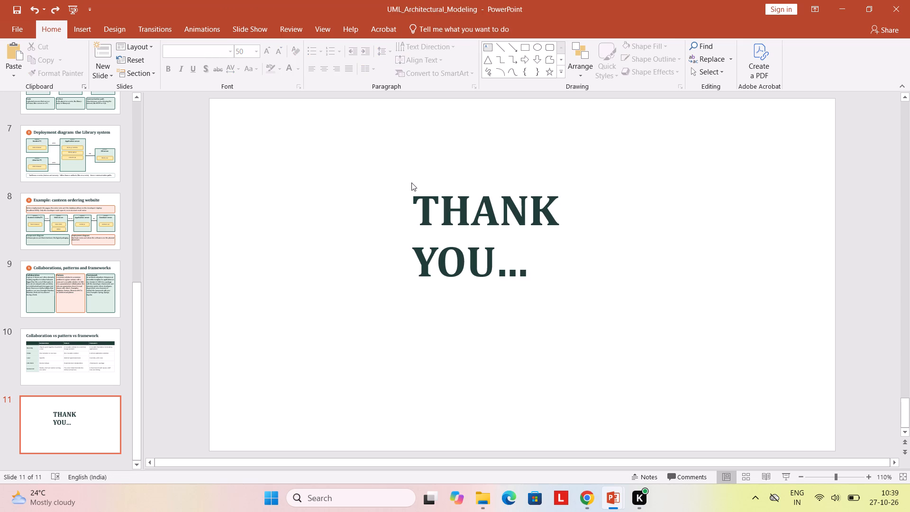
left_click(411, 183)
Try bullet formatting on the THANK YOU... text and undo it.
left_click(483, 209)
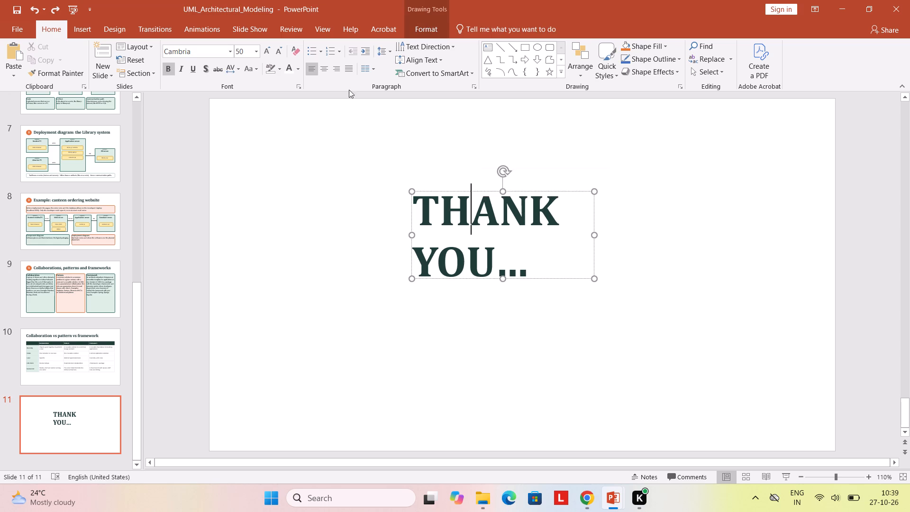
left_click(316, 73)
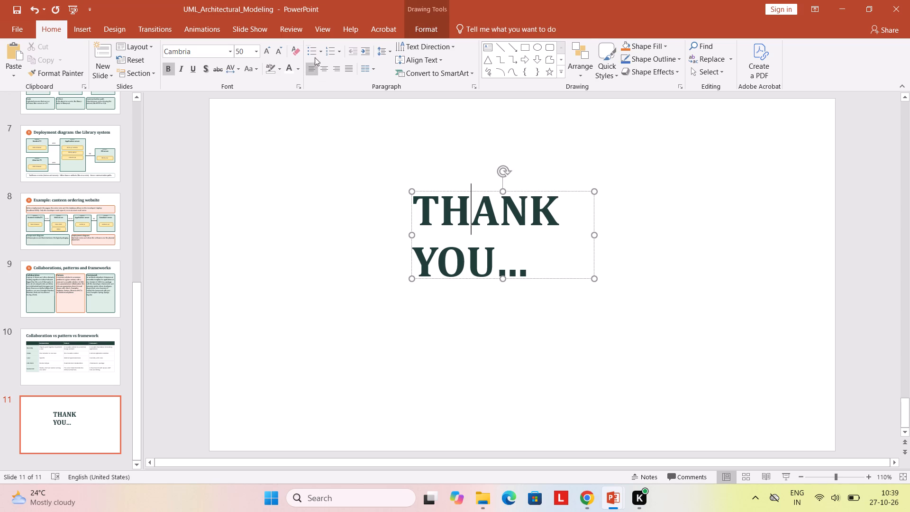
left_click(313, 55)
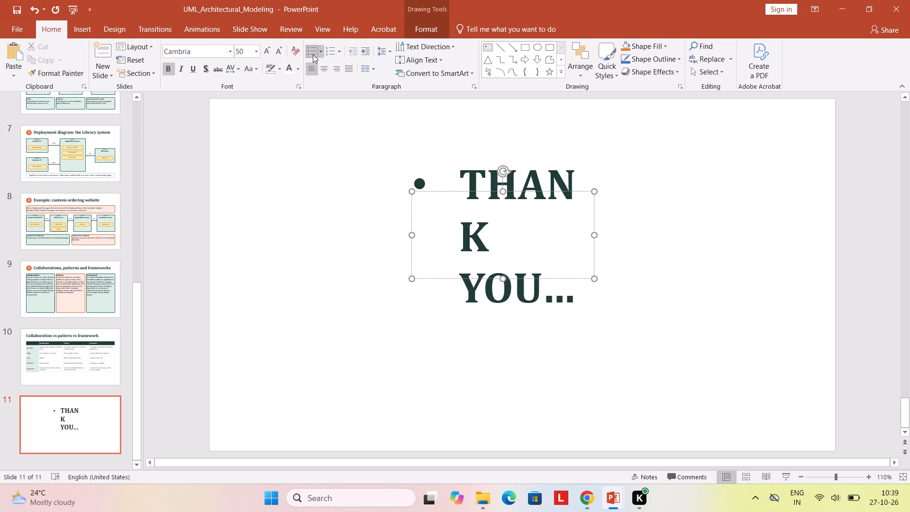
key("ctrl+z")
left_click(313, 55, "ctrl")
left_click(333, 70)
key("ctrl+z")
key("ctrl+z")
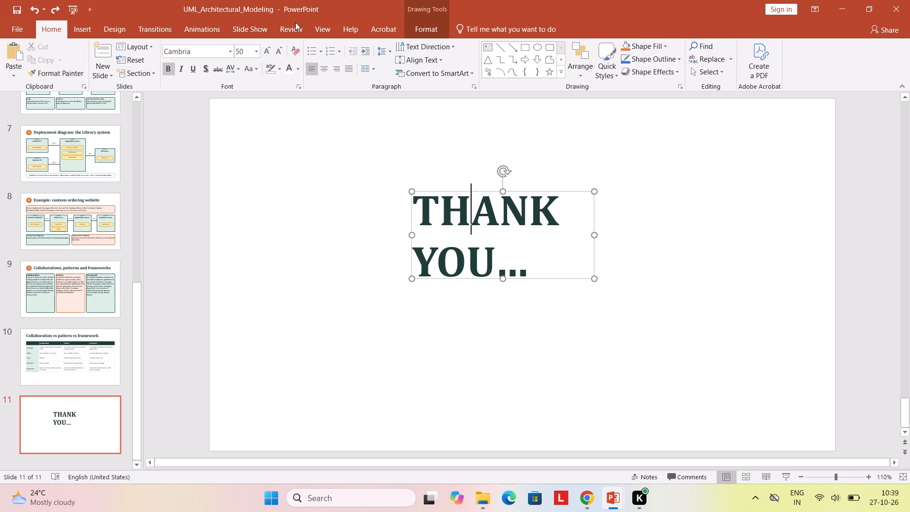
Try centre alignment on the THANK YOU... text, and settle on right alignment within its text box.
left_click(326, 73)
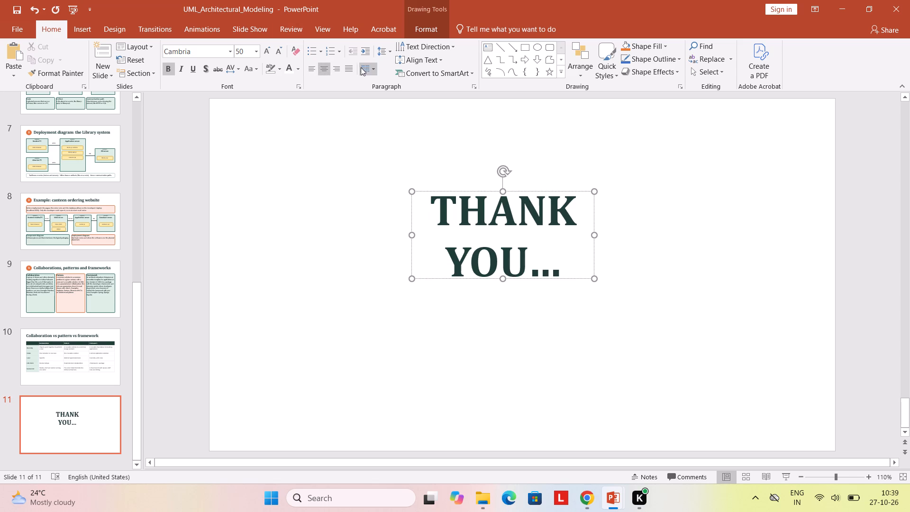
left_click(338, 67)
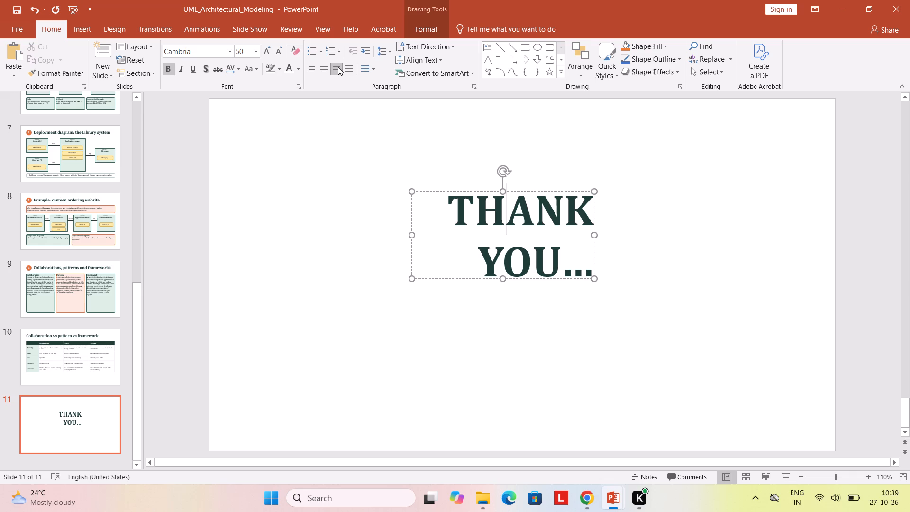
left_click(410, 330)
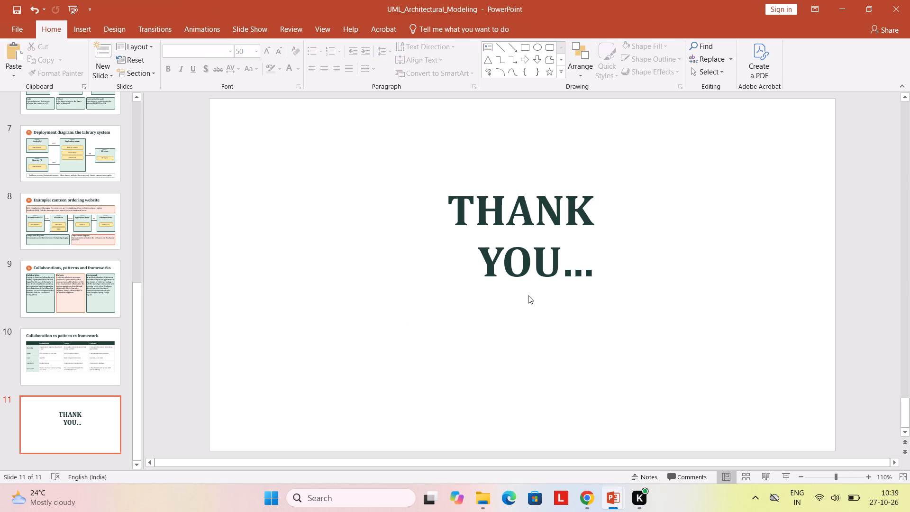
Review the slides from the closing slide back to the title slide and forward again to slide 11.
key("Up")
key("Up")
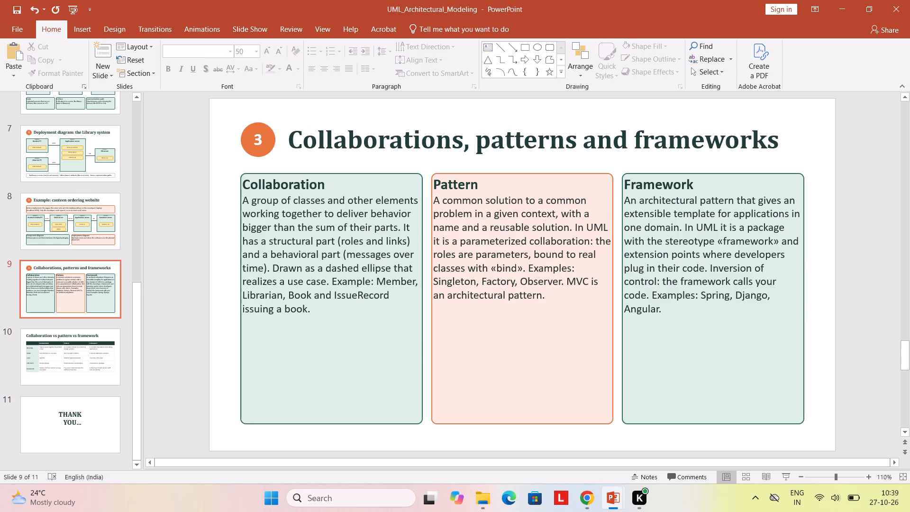
key("Down")
key("Down")
key("Up")
key("Up")
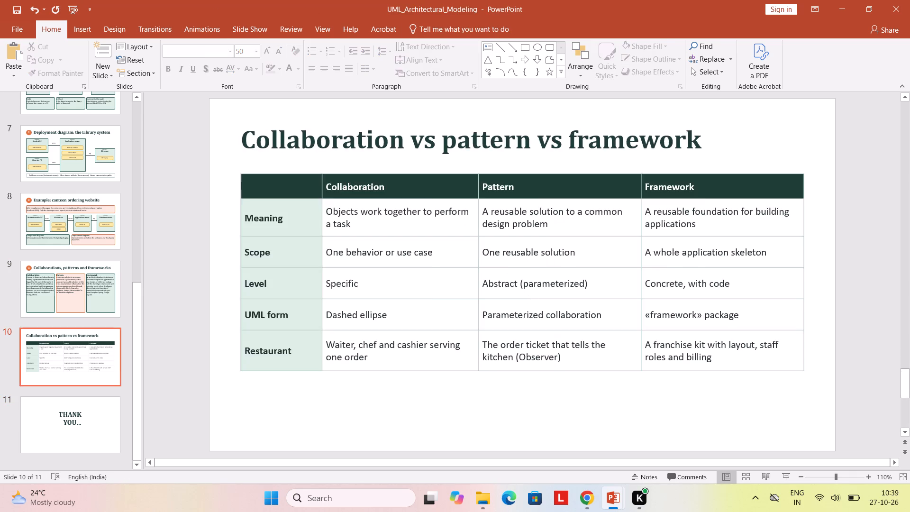
key("Up")
key("Up")
key("Up")
key("Up")
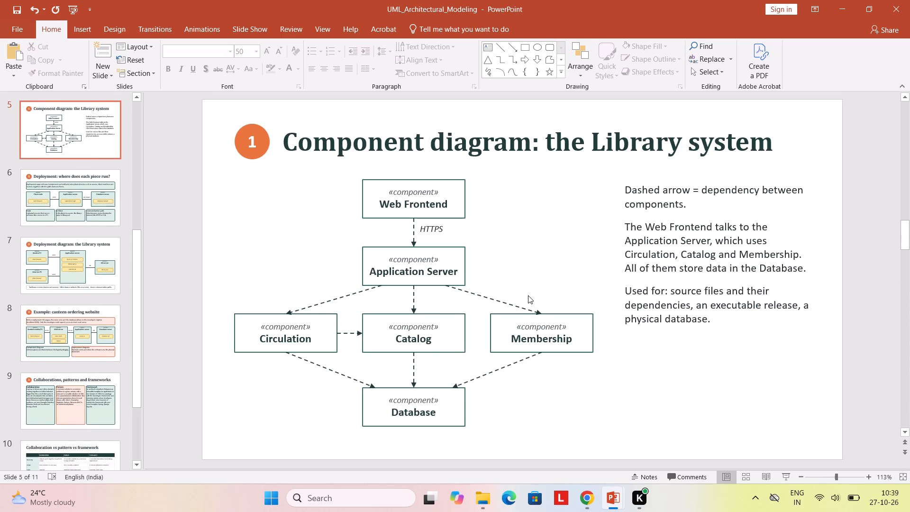
key("Up")
key("Up")
key("Up")
key("Up")
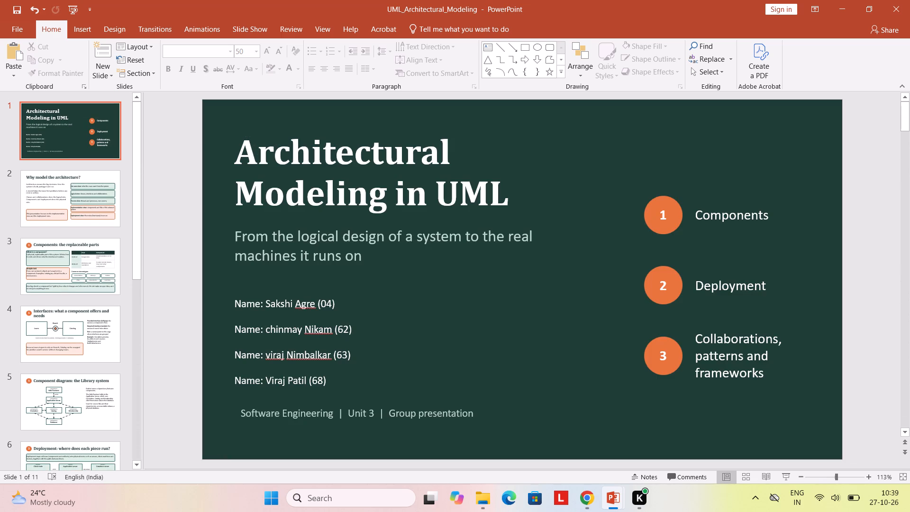
key("Down")
key("Down")
key("Down")
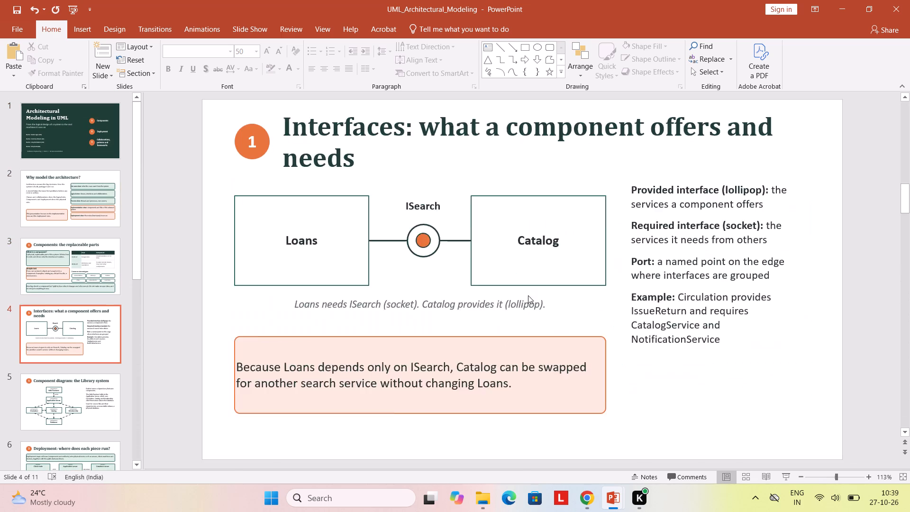
key("Down")
key("Down")
key("Down")
key("Down")
key("Down")
key("Down")
key("Down")
key("Down")
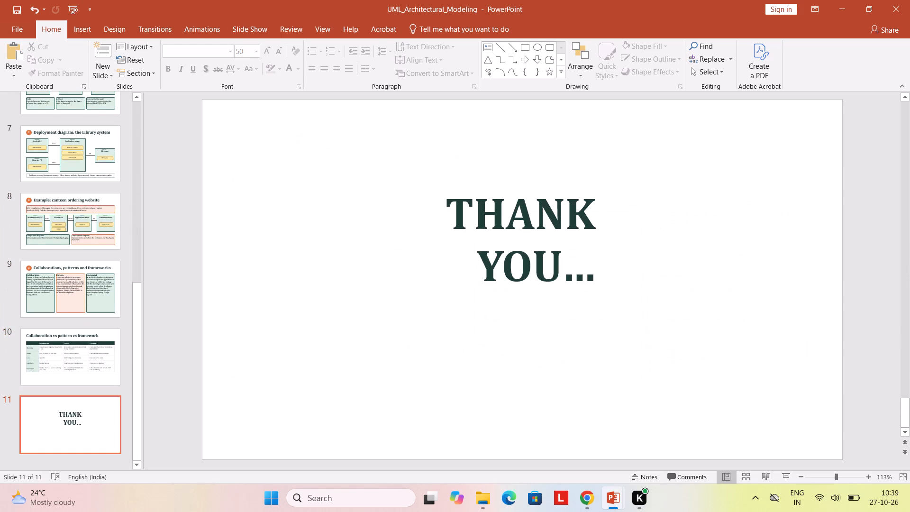
Save the presentation.
key("ctrl+s")
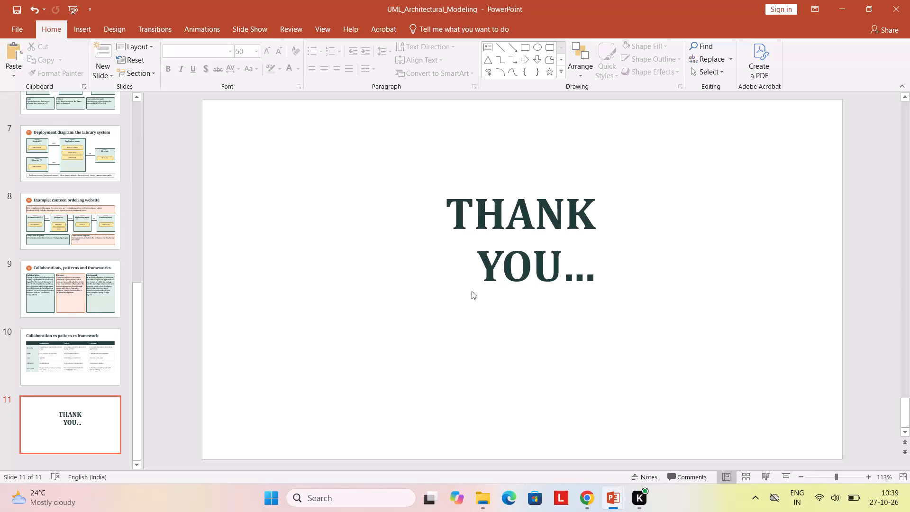
Save a copy of the presentation to the Sanika folder on the Desktop, keeping the file name UML_Architectural_Modeling.
left_click(16, 23)
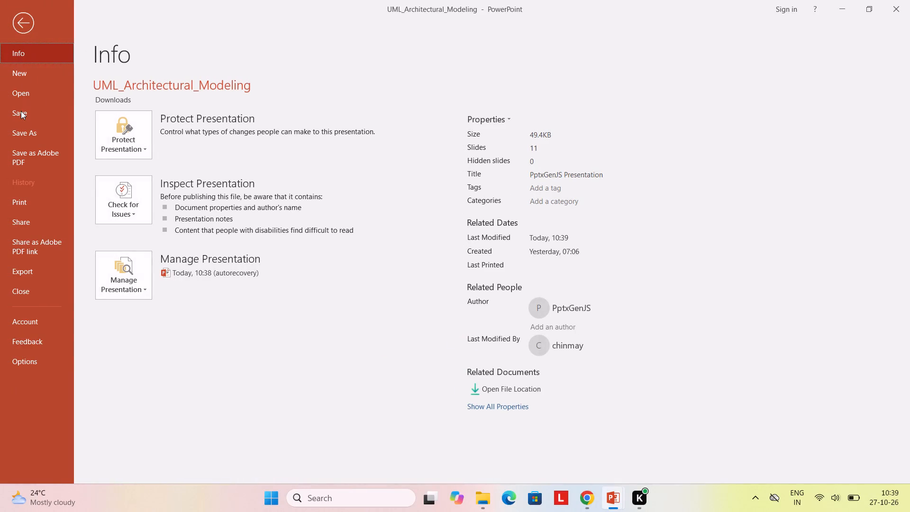
left_click(22, 130)
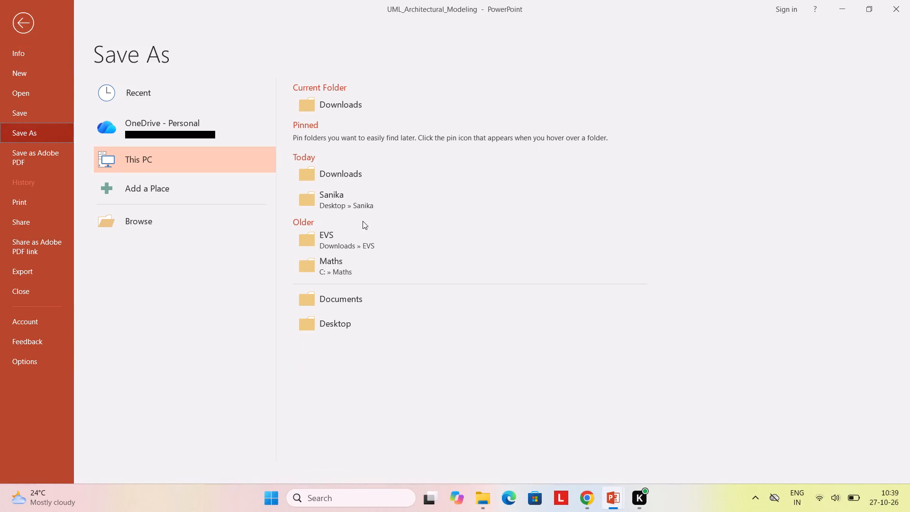
left_click(360, 199)
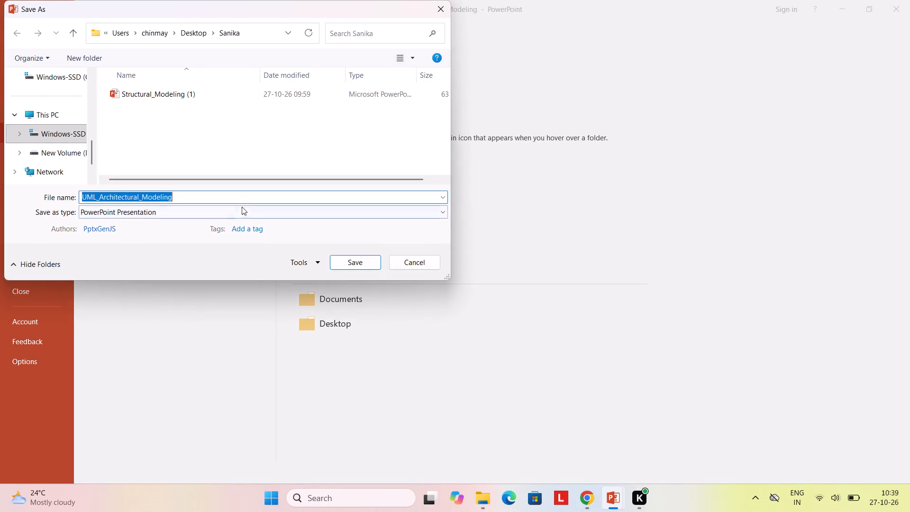
left_click(237, 195)
left_click(237, 195)
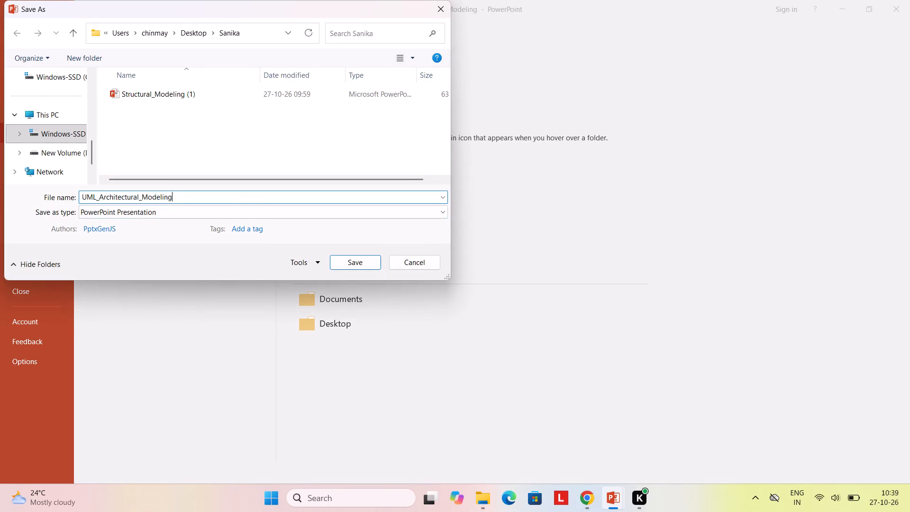
left_click(355, 262)
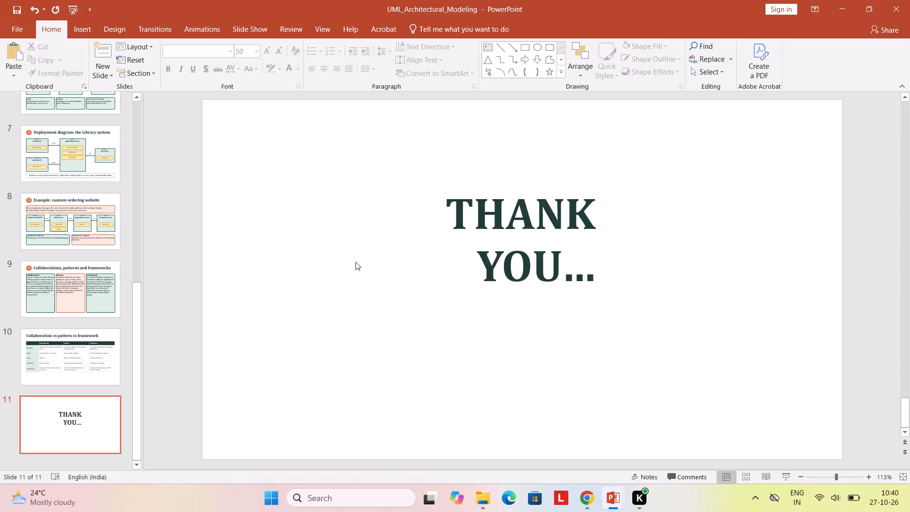